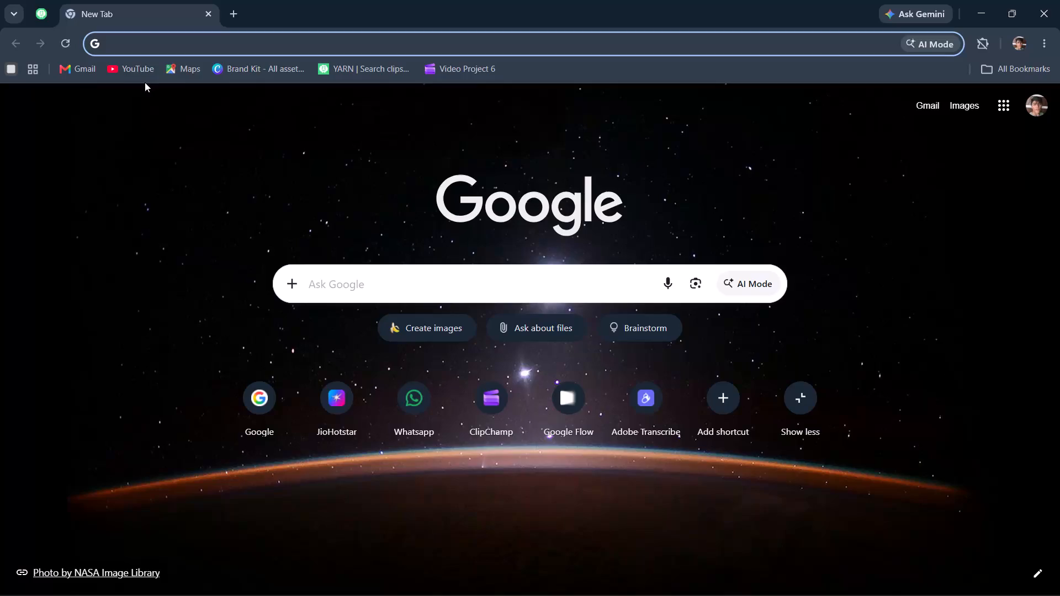
Open YouTube and search for "find your way to achieve your goals".
click(139, 68)
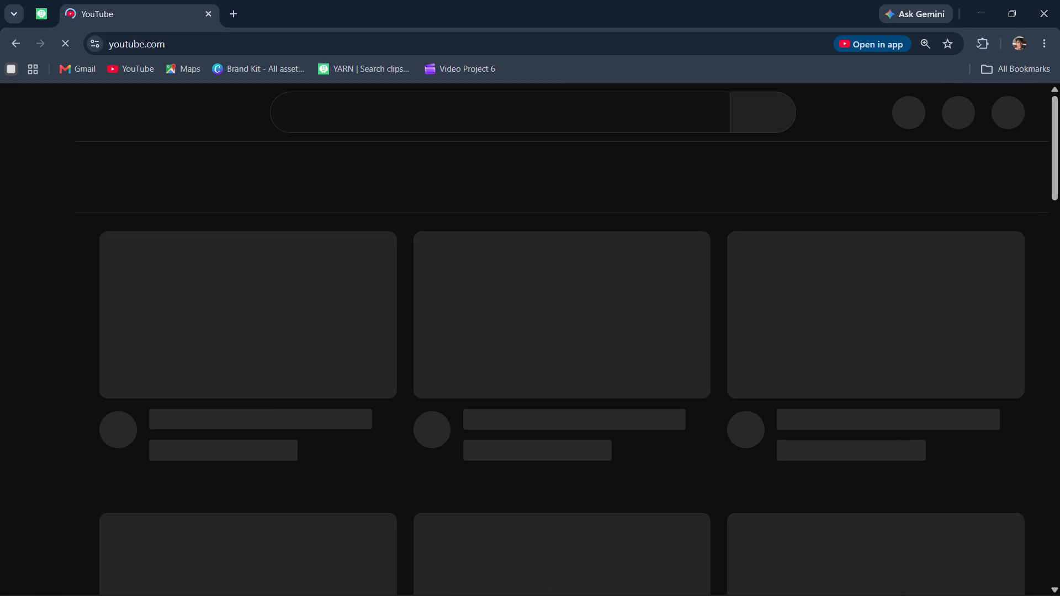
click(417, 108)
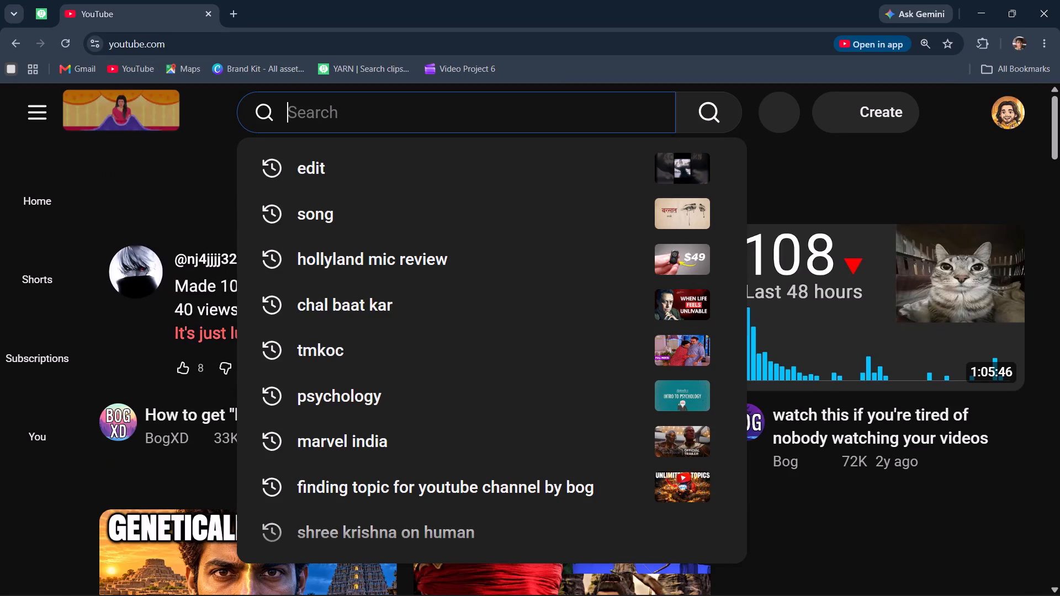
key(g)
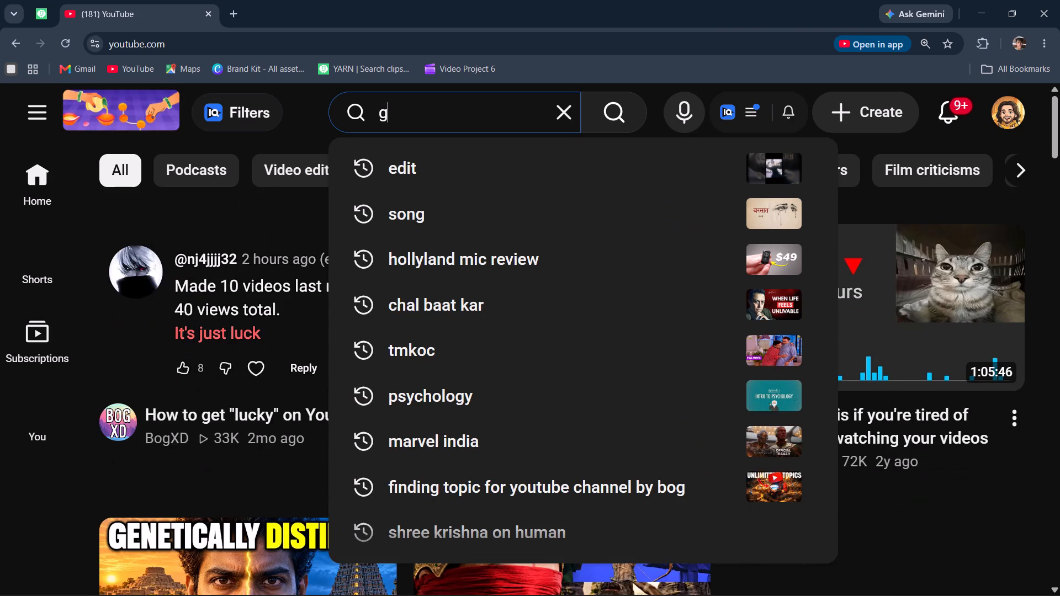
key(BackSpace)
text(fin)
text(d your)
key(space)
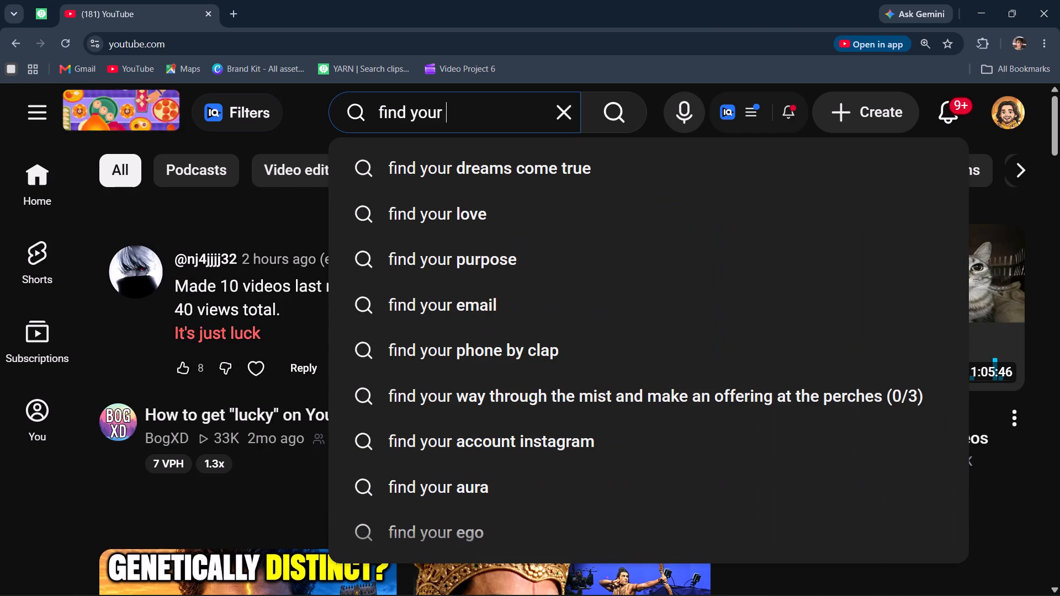
text(way to)
key(space)
text(achivie y)
text(our goal)
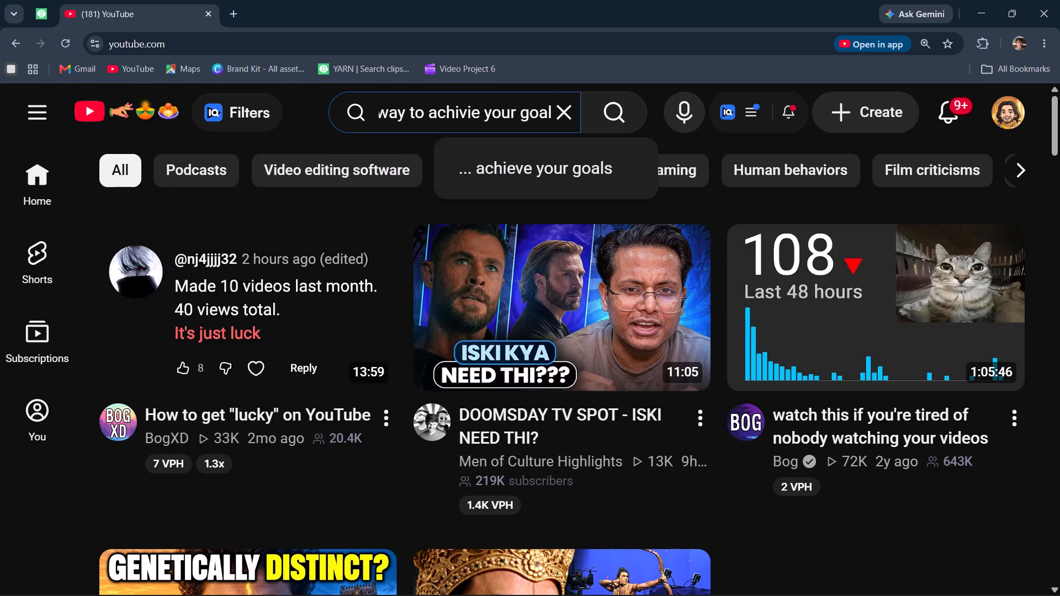
click(497, 166)
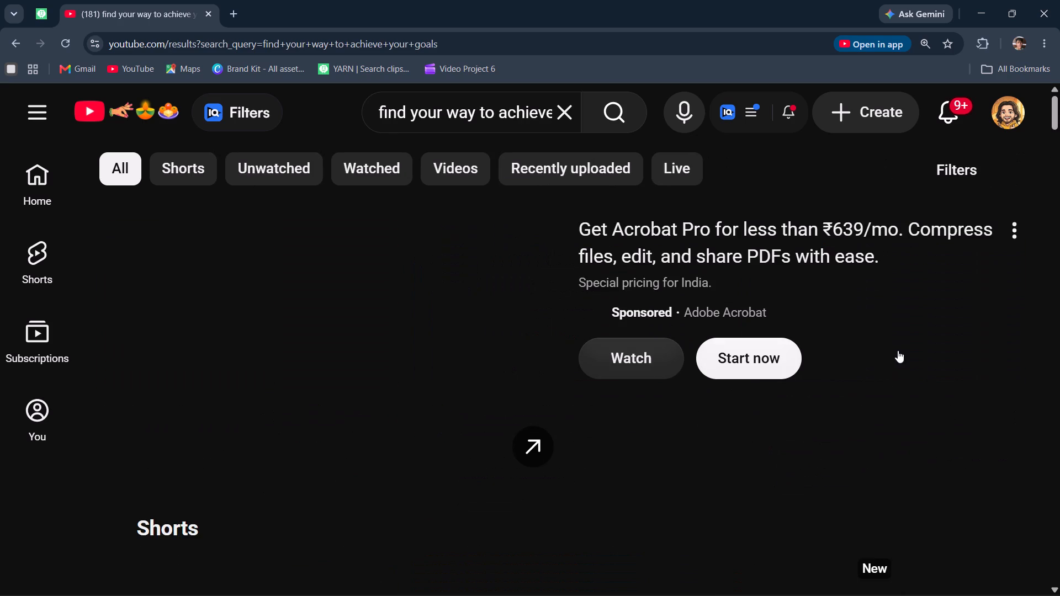
Look through the search results for titles of videos and Shorts about achieving goals.
scroll(897, 350, down, 8)
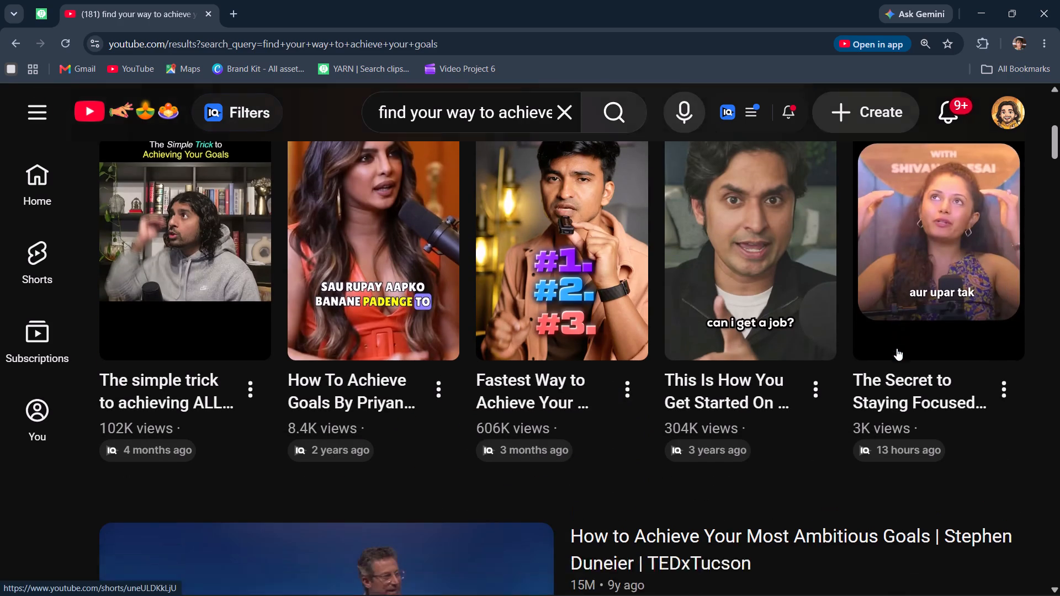
scroll(897, 348, down, 4)
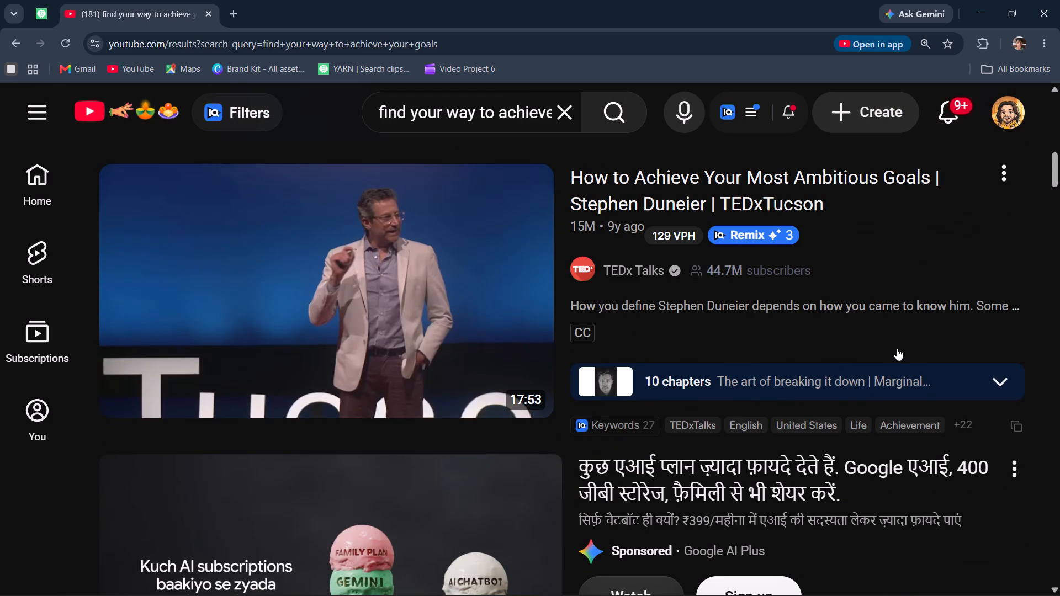
scroll(897, 365, down, 4)
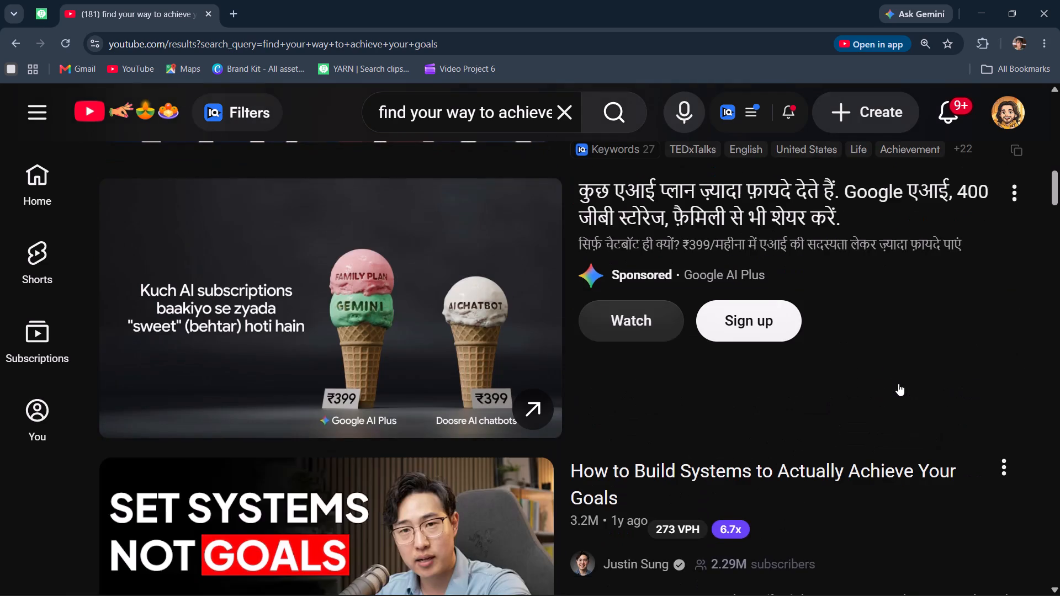
scroll(898, 384, down, 4)
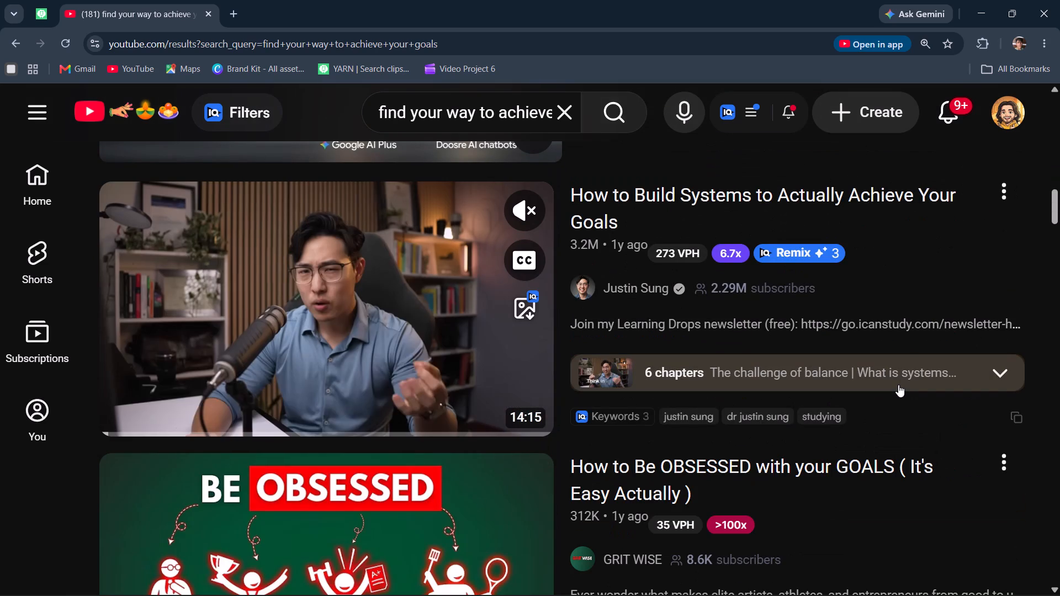
scroll(898, 385, down, 2)
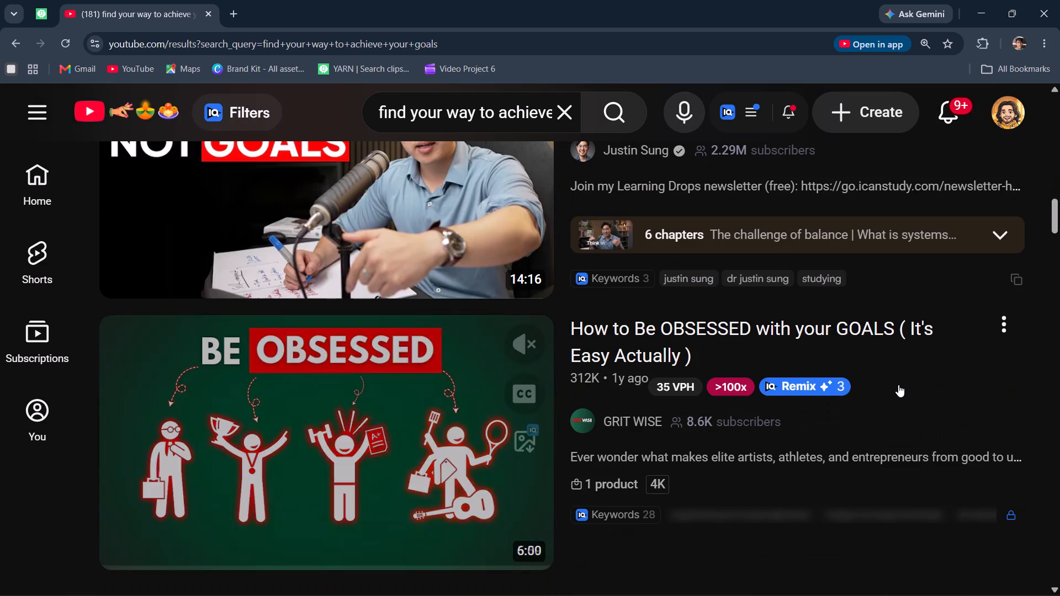
scroll(898, 385, down, 5)
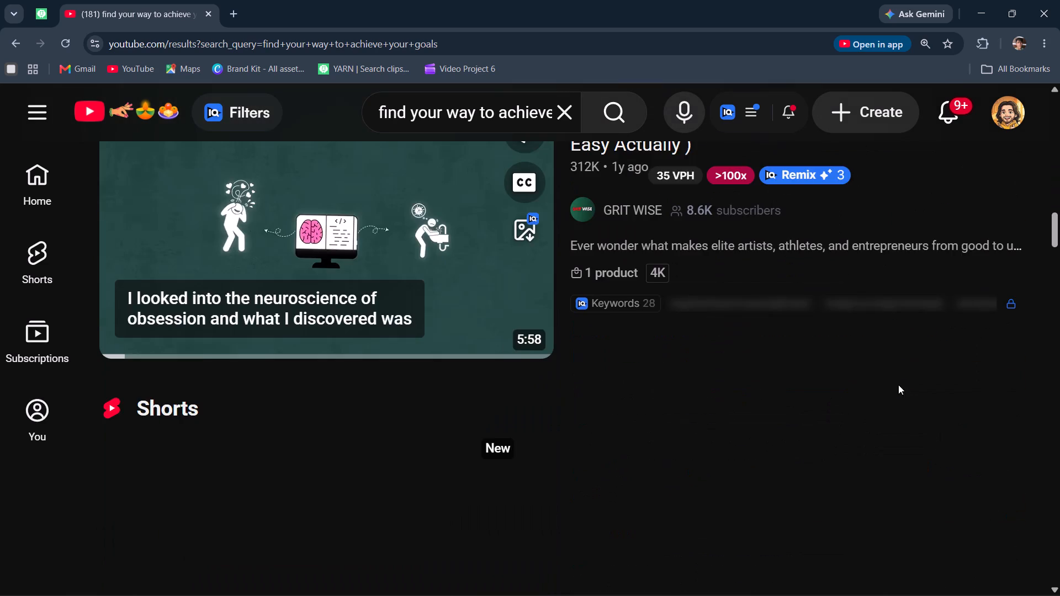
scroll(898, 385, down, 4)
scroll(898, 385, up, 1)
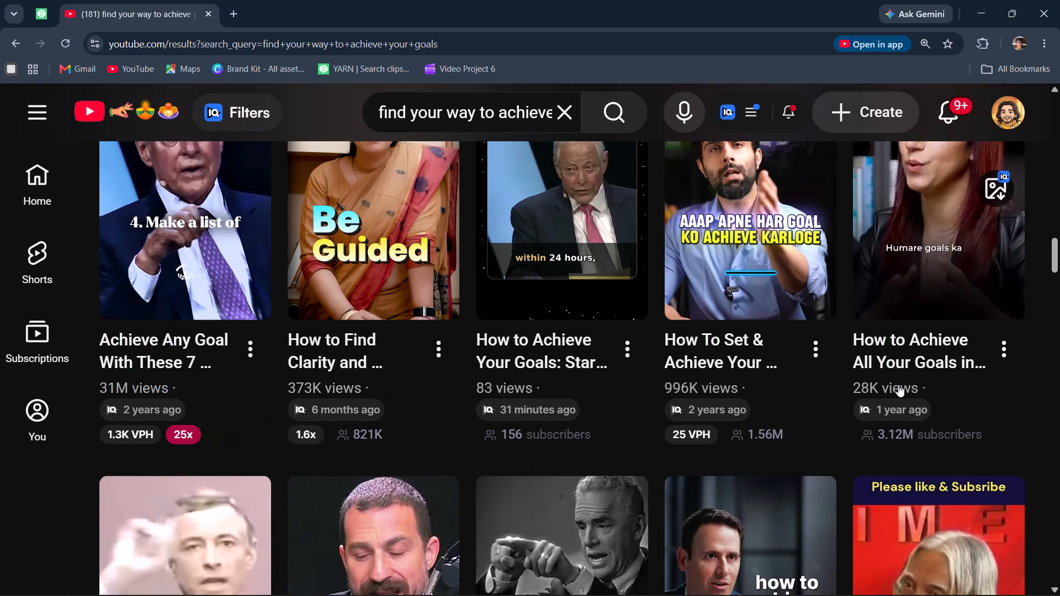
scroll(898, 385, down, 6)
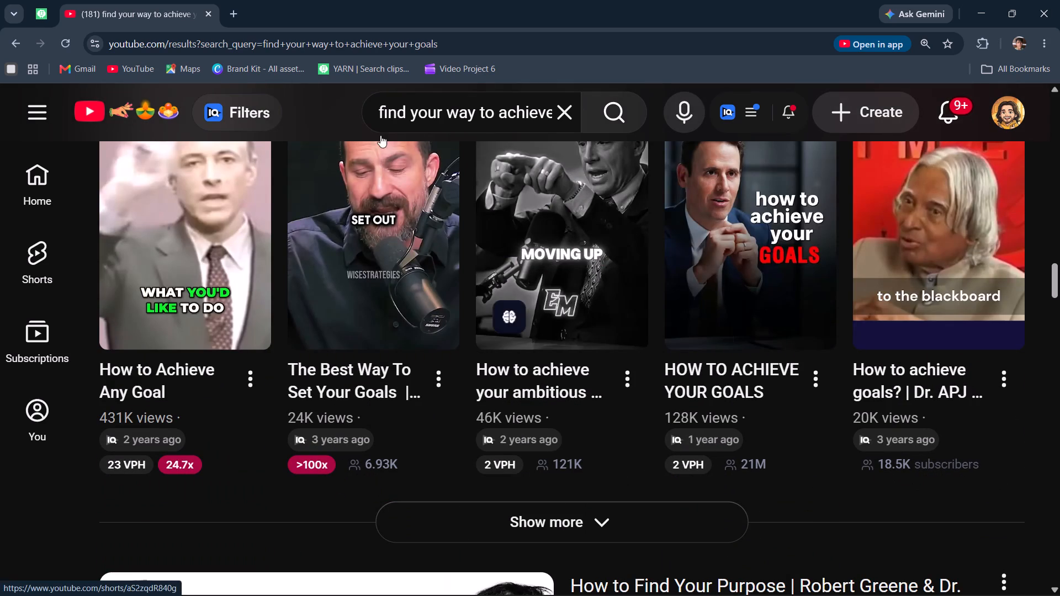
Copy the full search phrase "find your way to achieve your goals".
drag(379, 107, 411, 108)
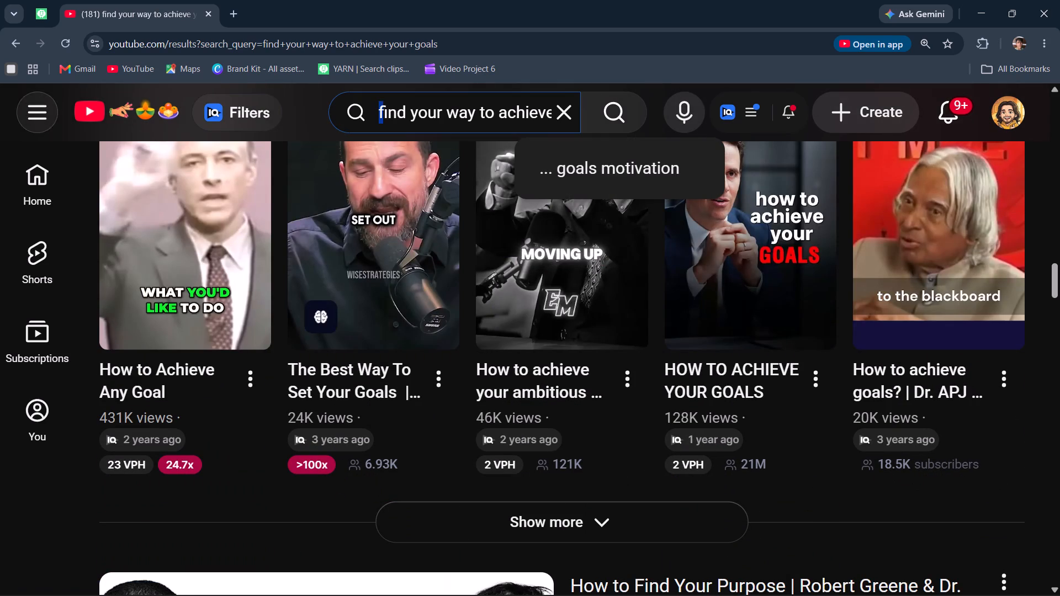
drag(411, 108, 564, 108)
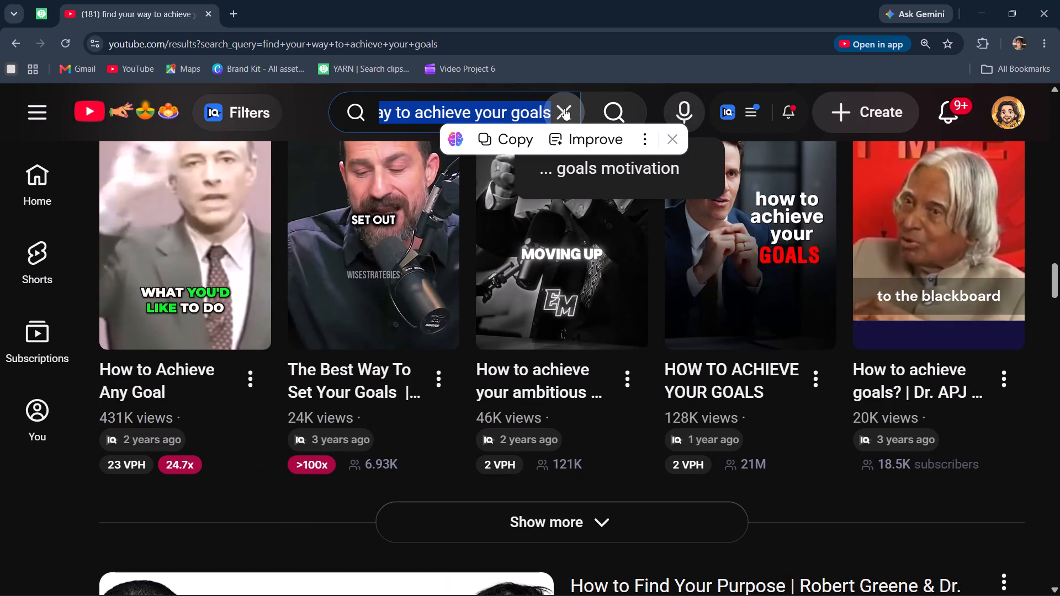
key(ctrl+c)
Go to the channel's content in YouTube Studio and open the details of the video "it only takes one night..".
click(1021, 119)
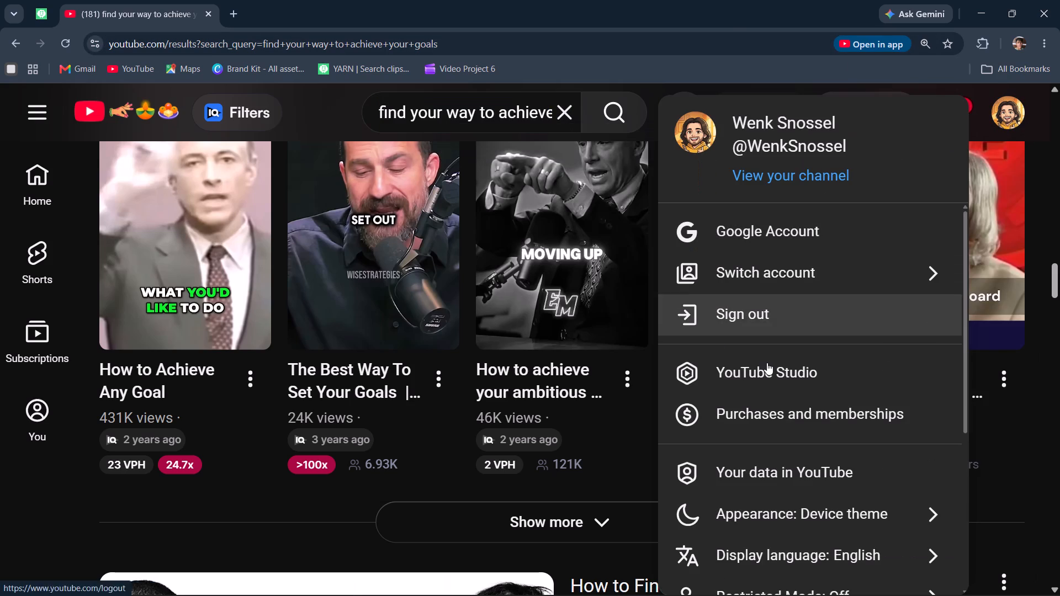
click(767, 363)
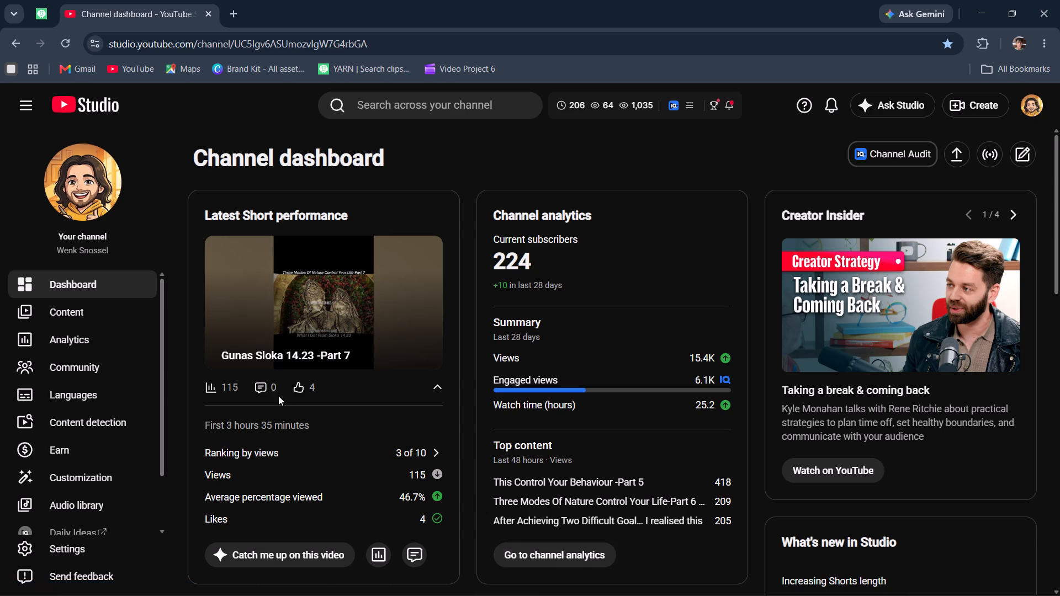
click(100, 310)
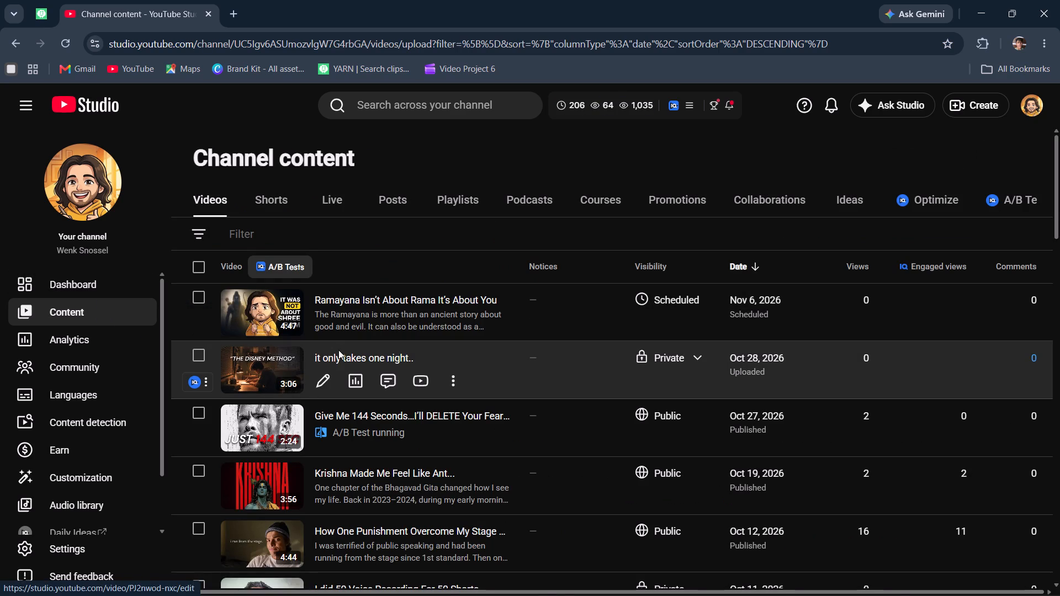
click(314, 381)
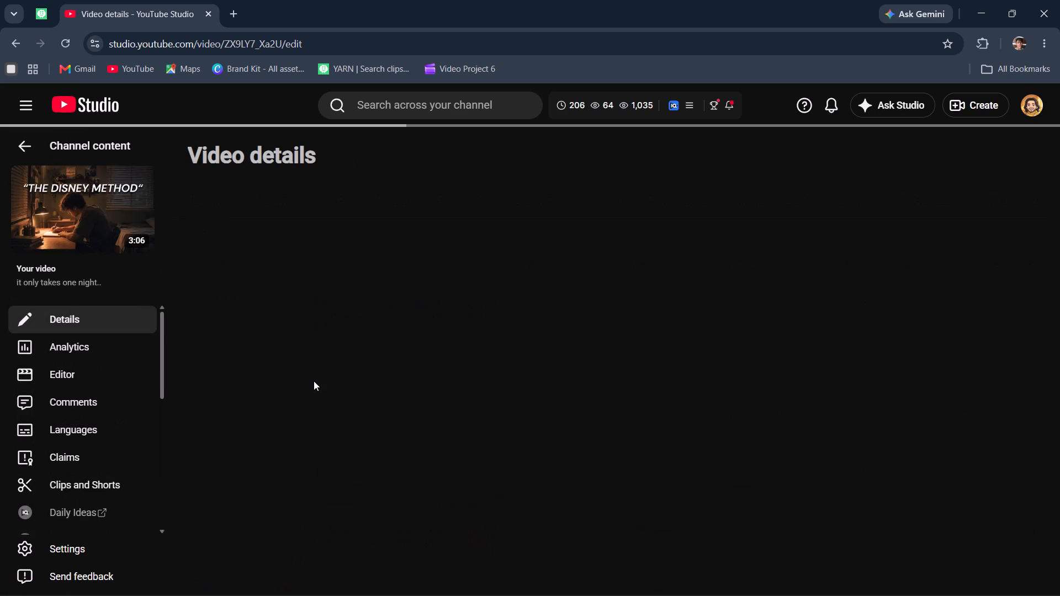
Switch the video's A/B-tested titles back to a single editable title.
click(300, 293)
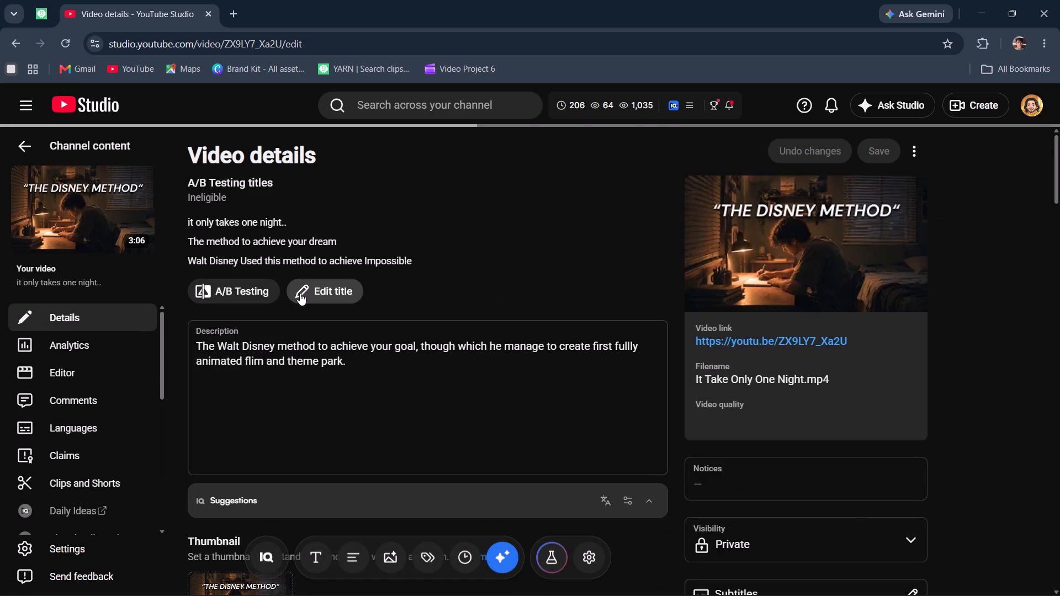
click(625, 405)
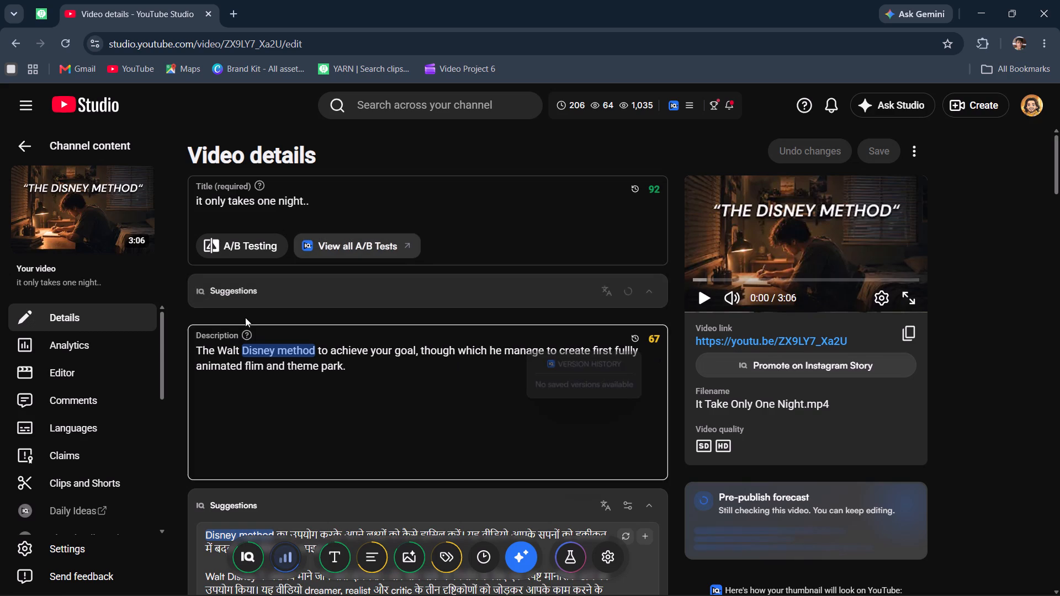
Set up a title-only A/B test with "Find your way to achieve your goals" as the second title.
click(311, 198)
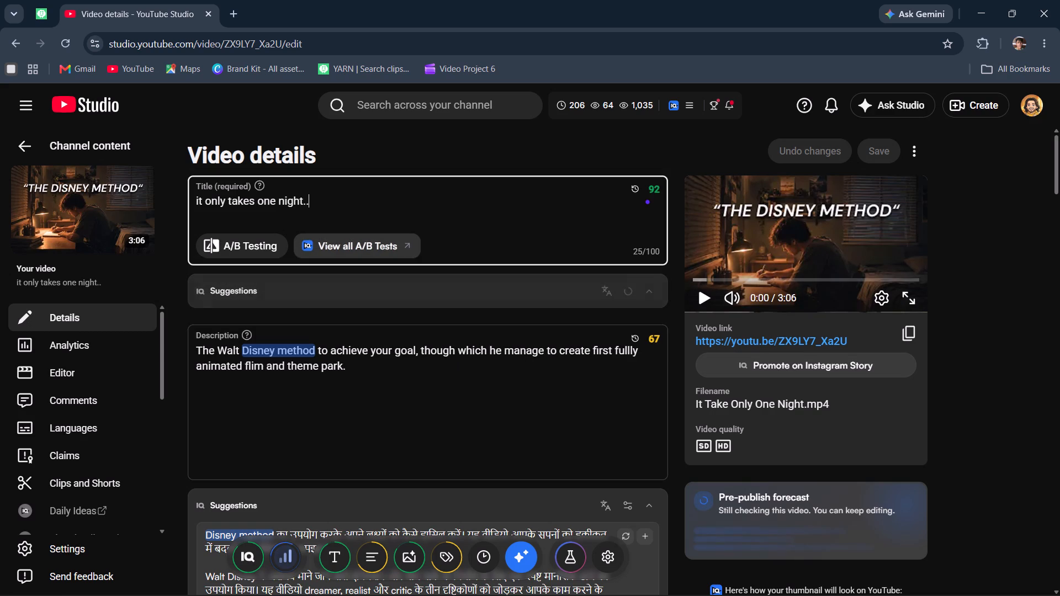
click(261, 241)
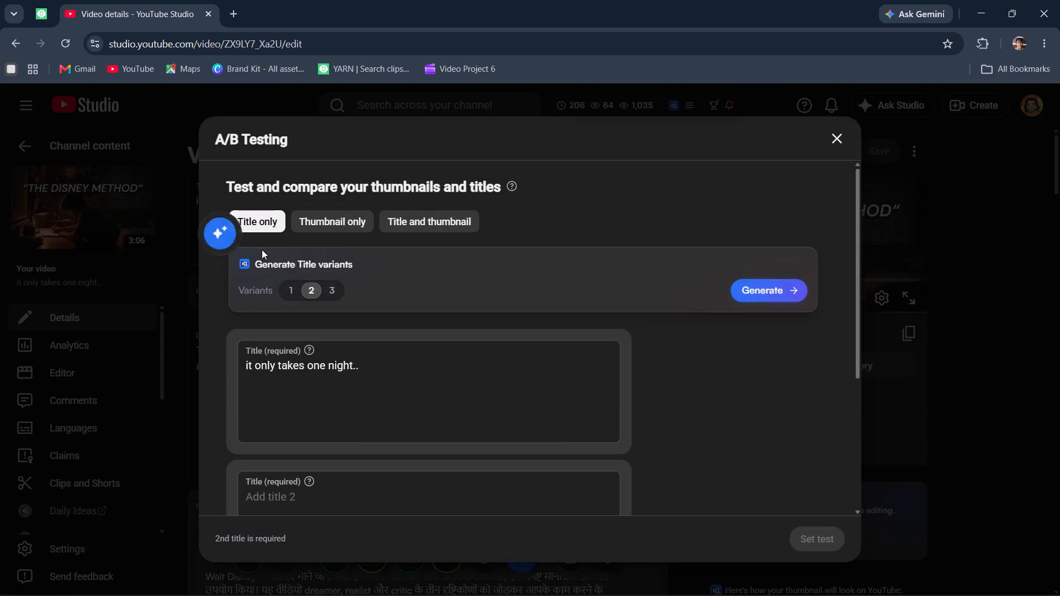
scroll(318, 356, down, 4)
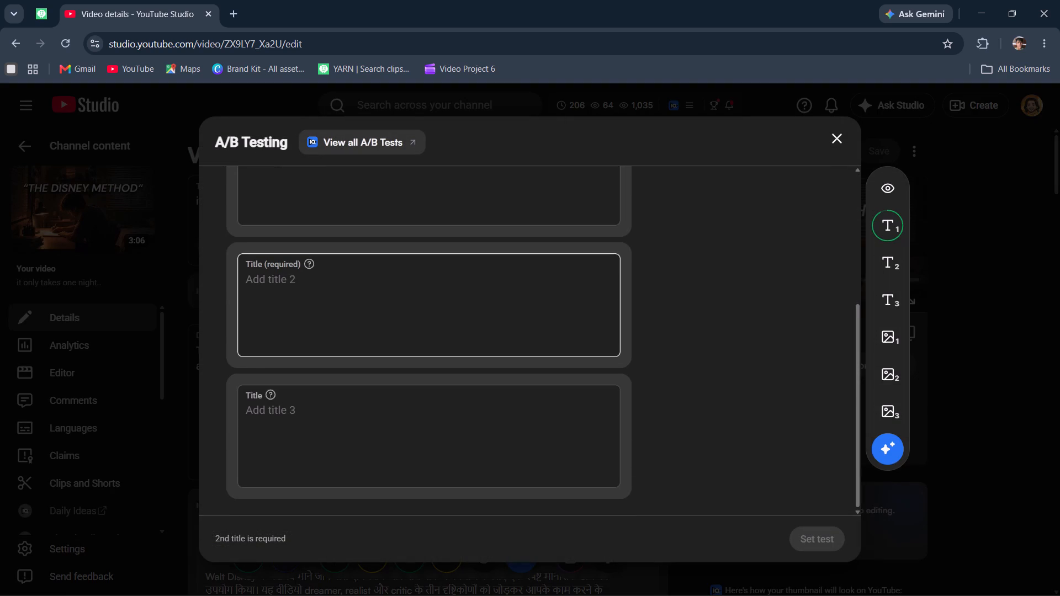
click(330, 290)
key(ctrl+v)
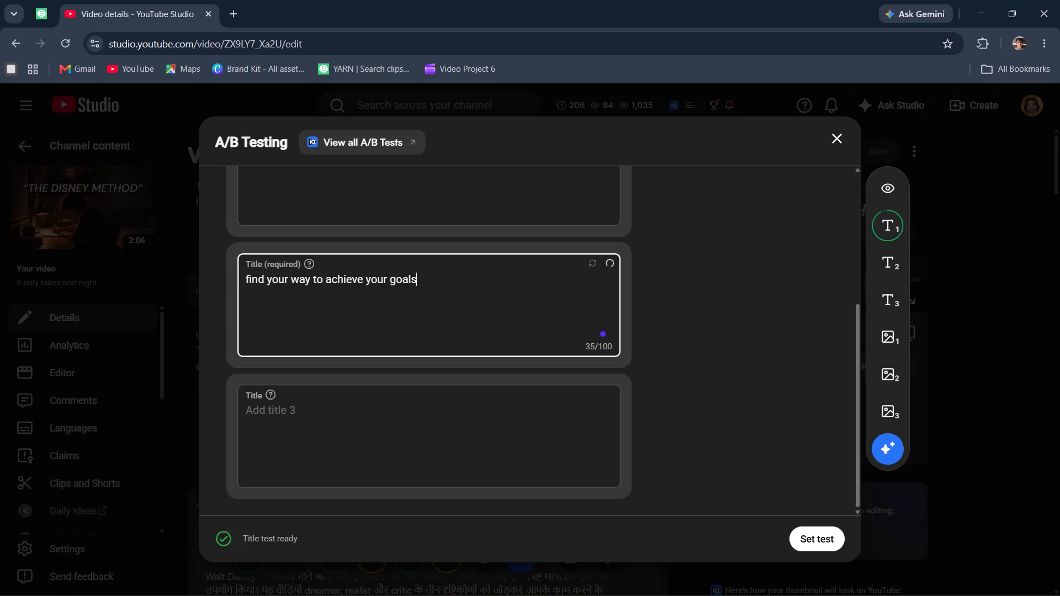
click(249, 276)
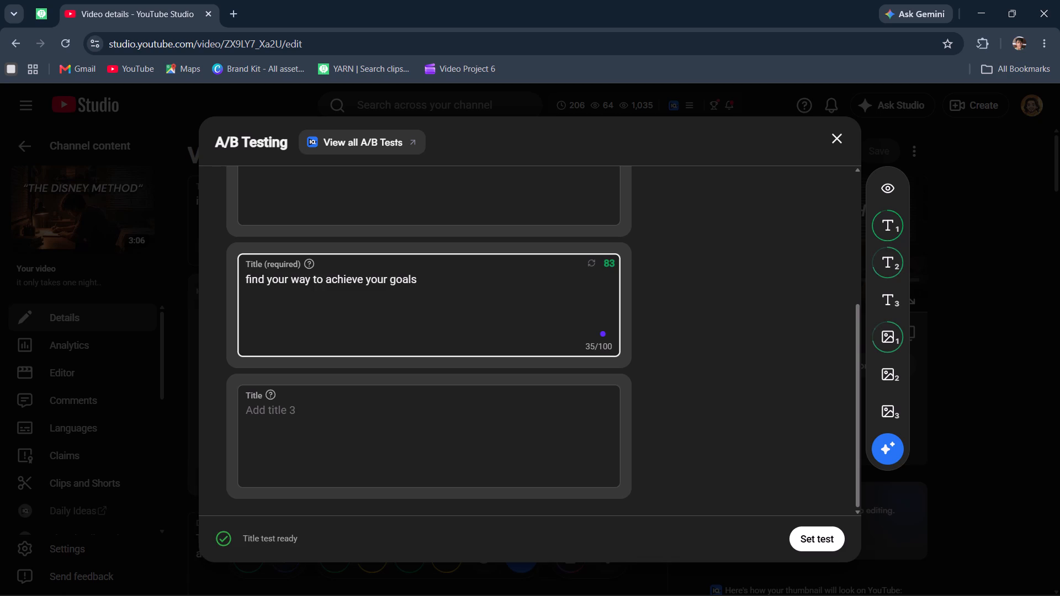
key(BackSpace)
key(shift+f)
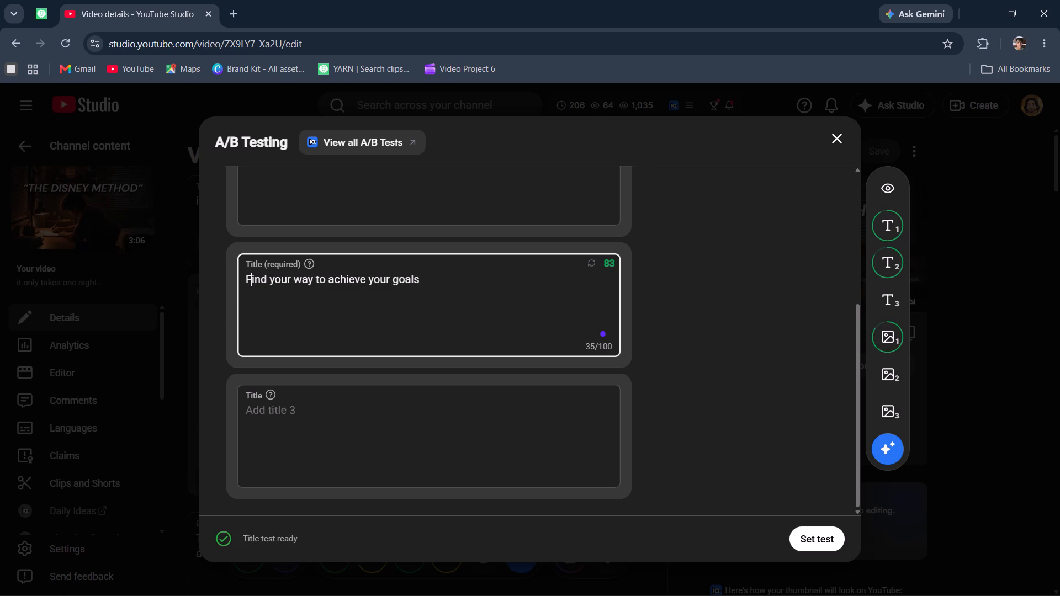
click(438, 284)
scroll(438, 284, up, 5)
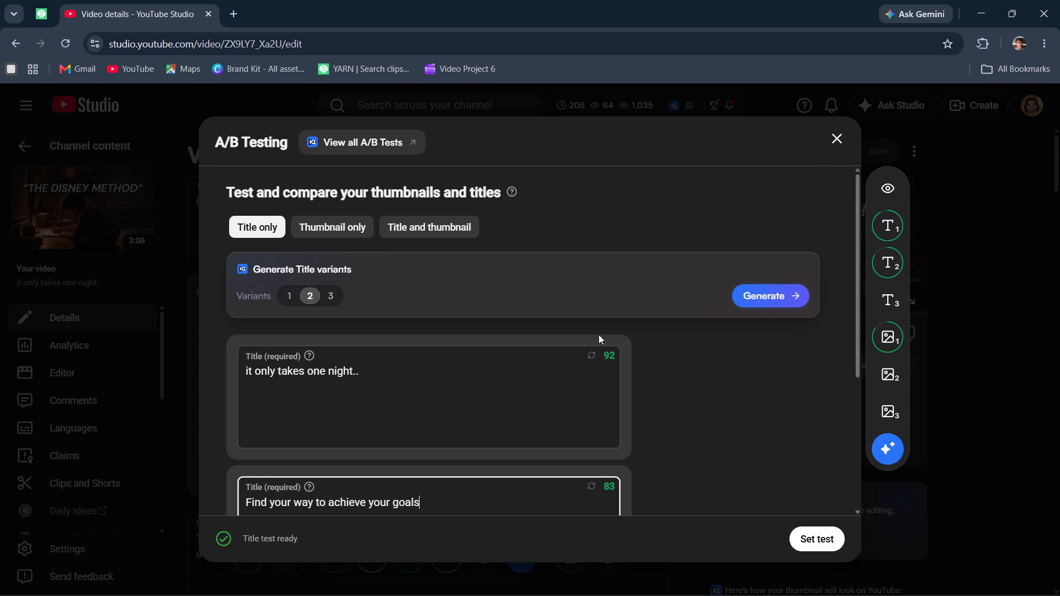
click(825, 535)
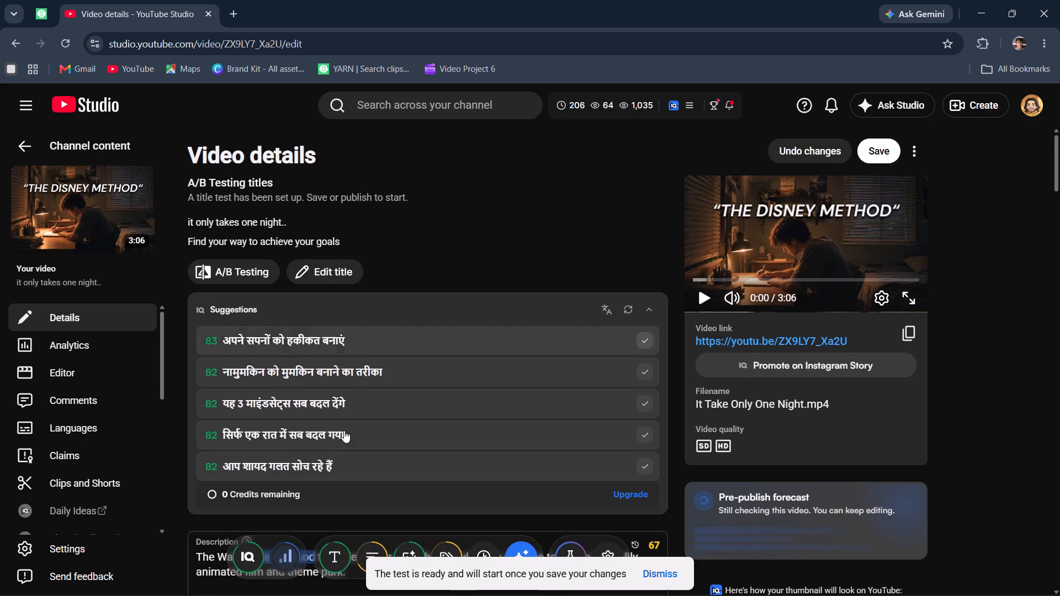
Add blank lines below the existing text in the video's description.
scroll(343, 443, down, 2)
click(379, 433)
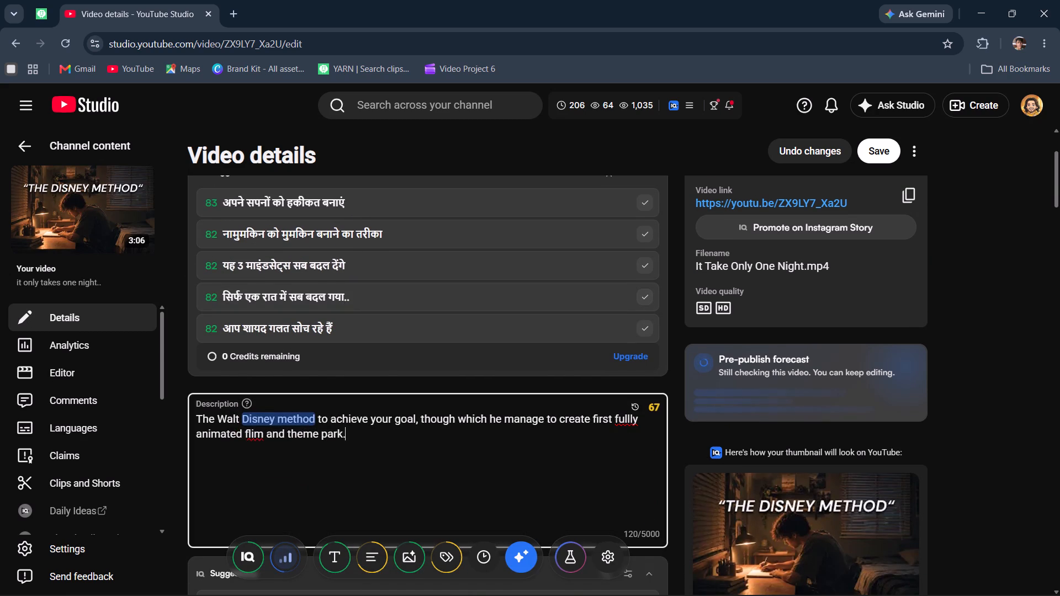
key(Return)
key(Return)
key(Return)
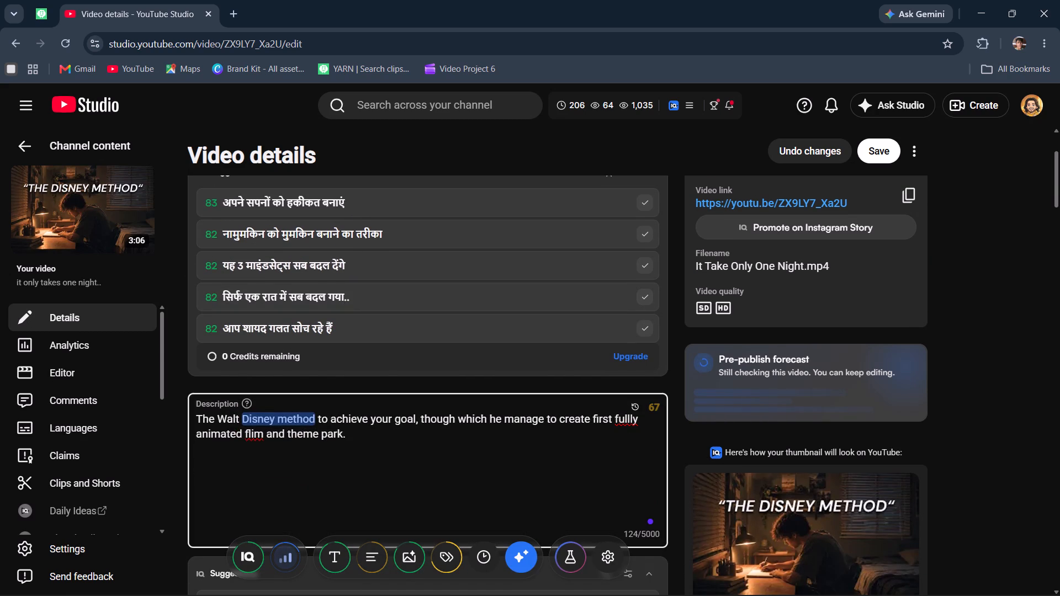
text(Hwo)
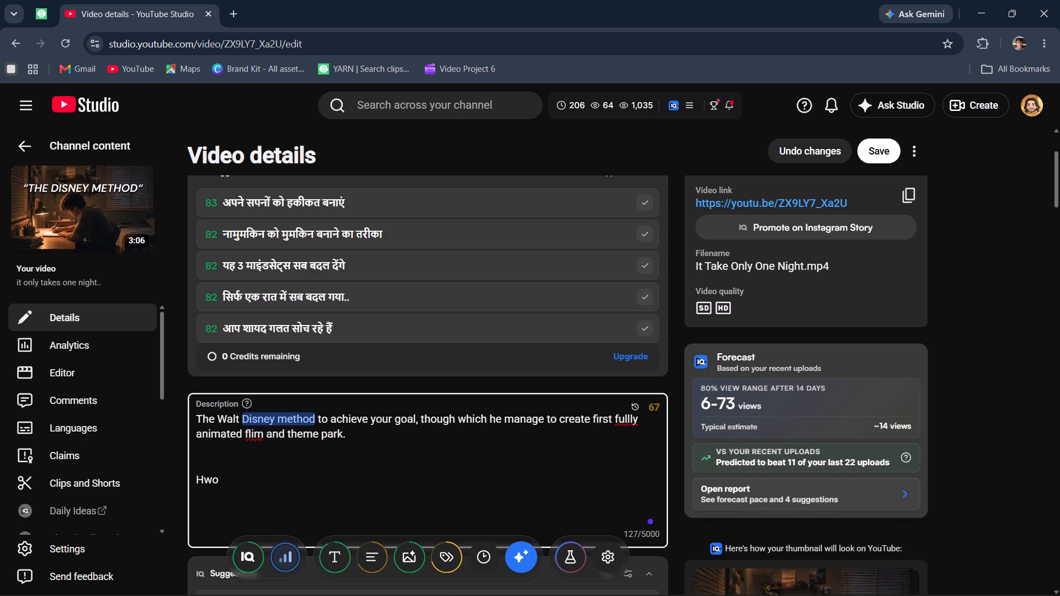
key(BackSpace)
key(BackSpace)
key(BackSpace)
Add the line "- The Disney Method" as the first bullet below the description's existing text.
scroll(380, 433, up, 3)
scroll(380, 433, down, 4)
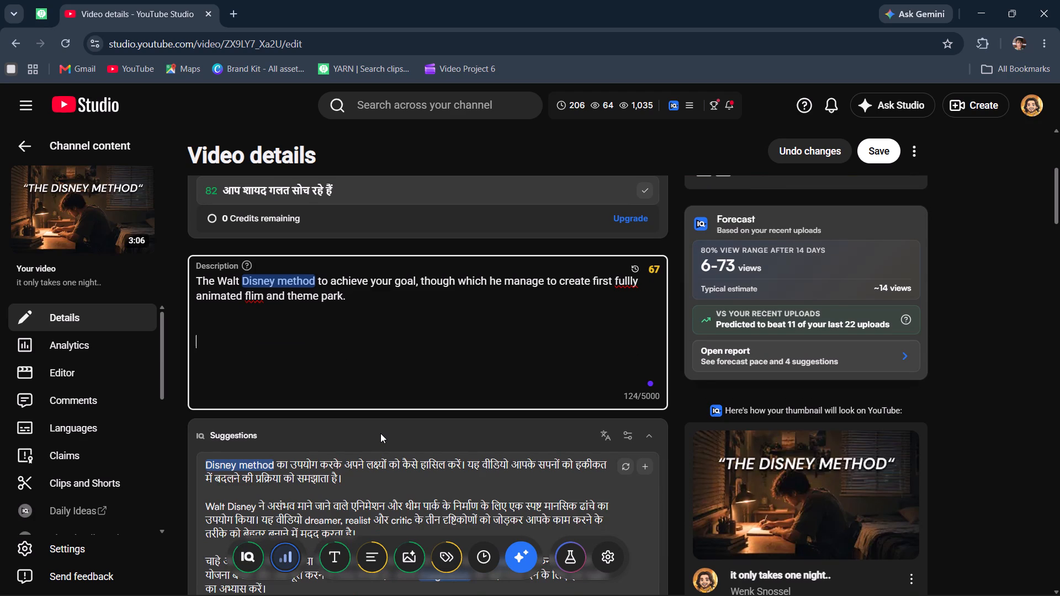
text(_)
key(space)
key(BackSpace)
key(BackSpace)
text(-)
key(space)
text(The disney)
key(space)
text(Mt)
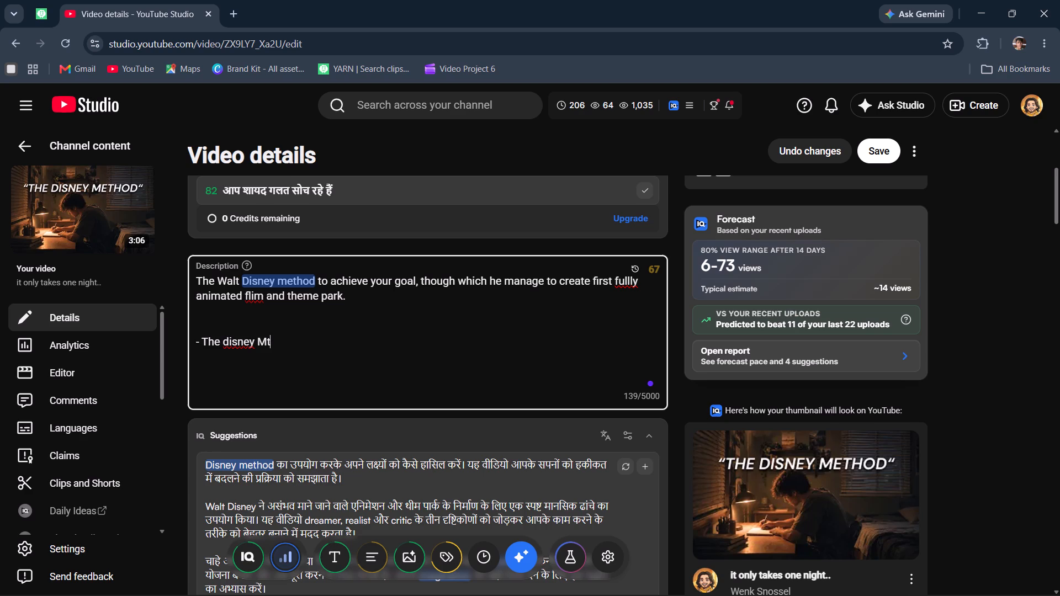
key(BackSpace)
key(BackSpace)
key(BackSpace)
key(BackSpace)
key(BackSpace)
key(BackSpace)
key(BackSpace)
key(BackSpace)
key(BackSpace)
text(Disn)
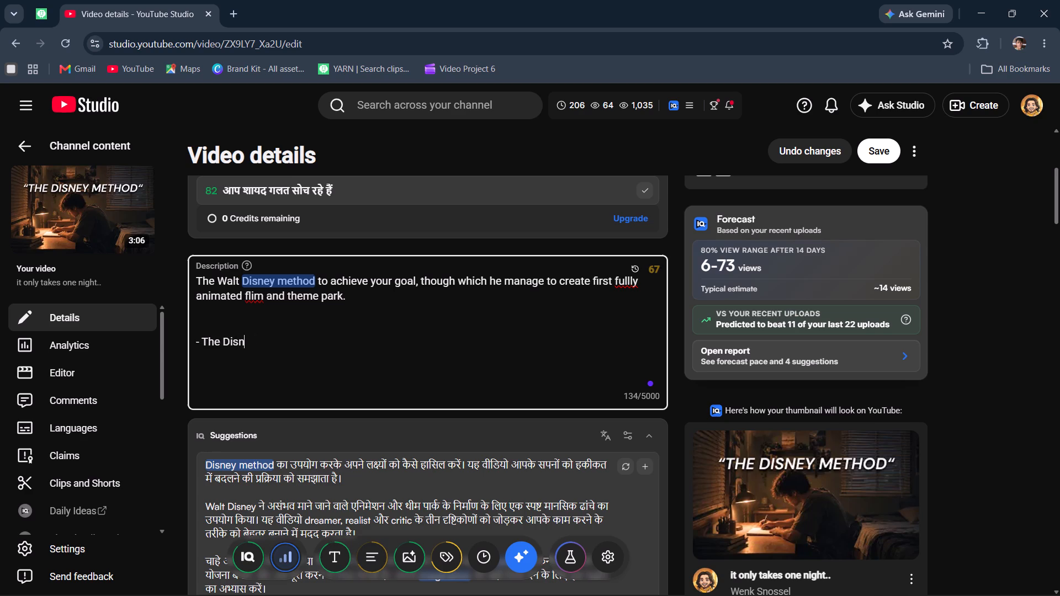
key(BackSpace)
text(ney Method)
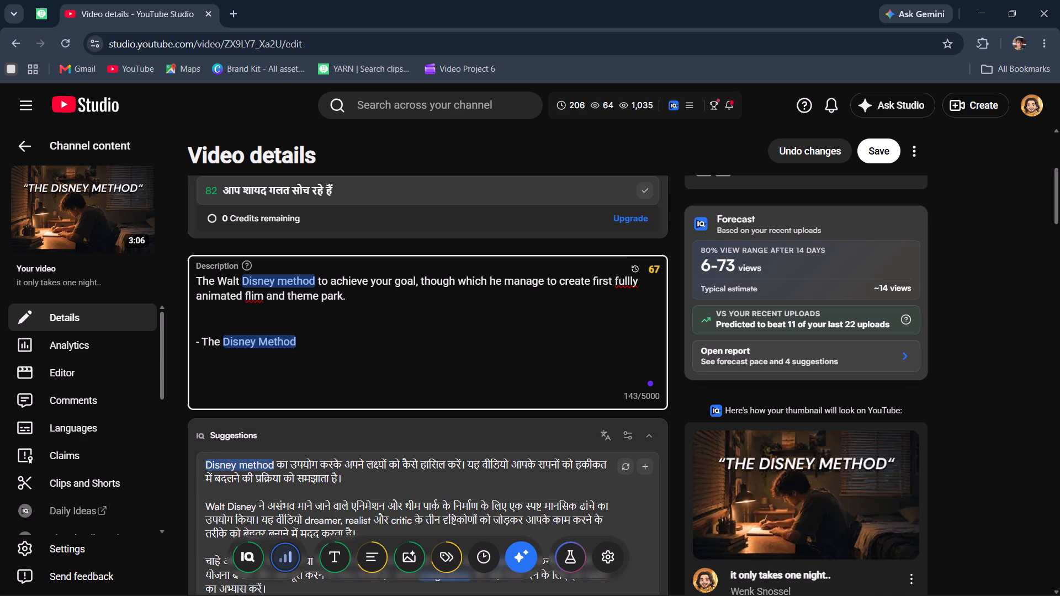
Start a second description bullet with the word "Achieve", correcting its spelling with the Improve writing suggestion.
key(Return)
key(Return)
key(BackSpace)
key(shift+underscore)
key(BackSpace)
text(-)
key(space)
key(a)
key(BackSpace)
key(shift+a)
text(chivie)
key(space)
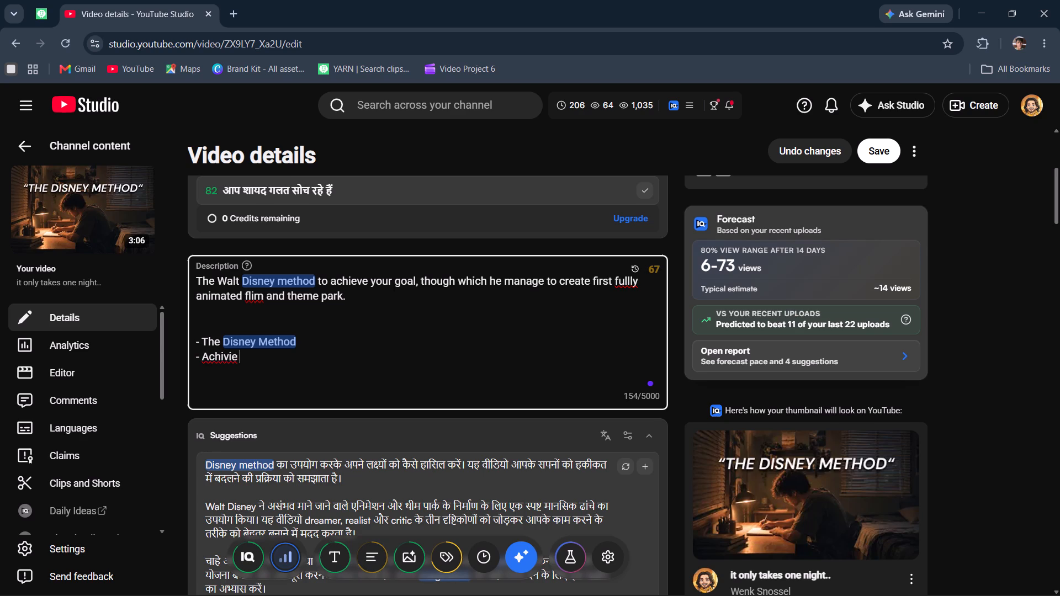
click(221, 358)
double_click(221, 355)
click(246, 374)
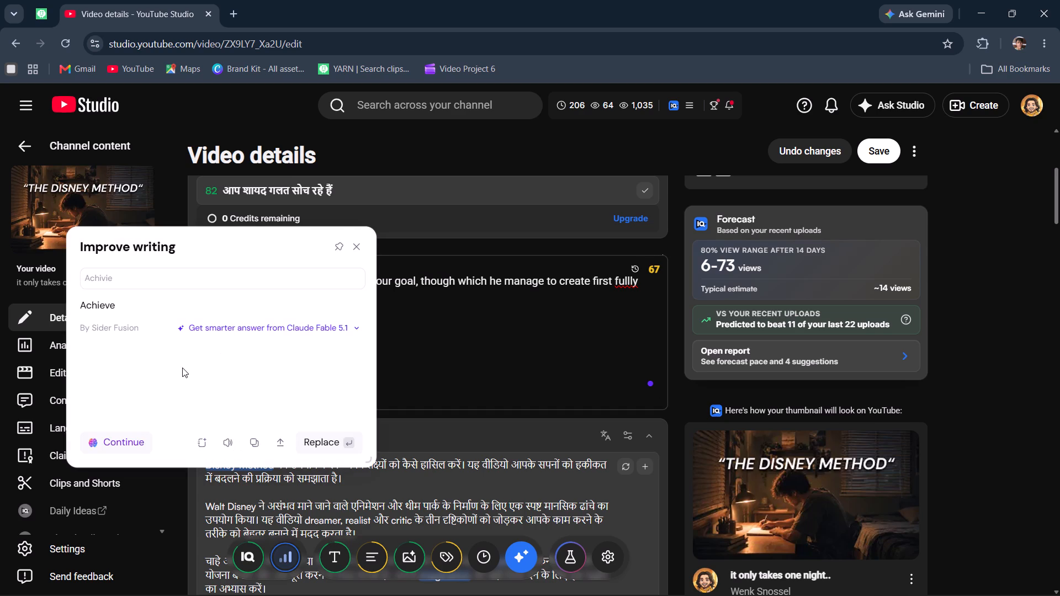
click(319, 440)
Complete the second bullet with "any goal by this method", correcting the spelling of "goal".
key(space)
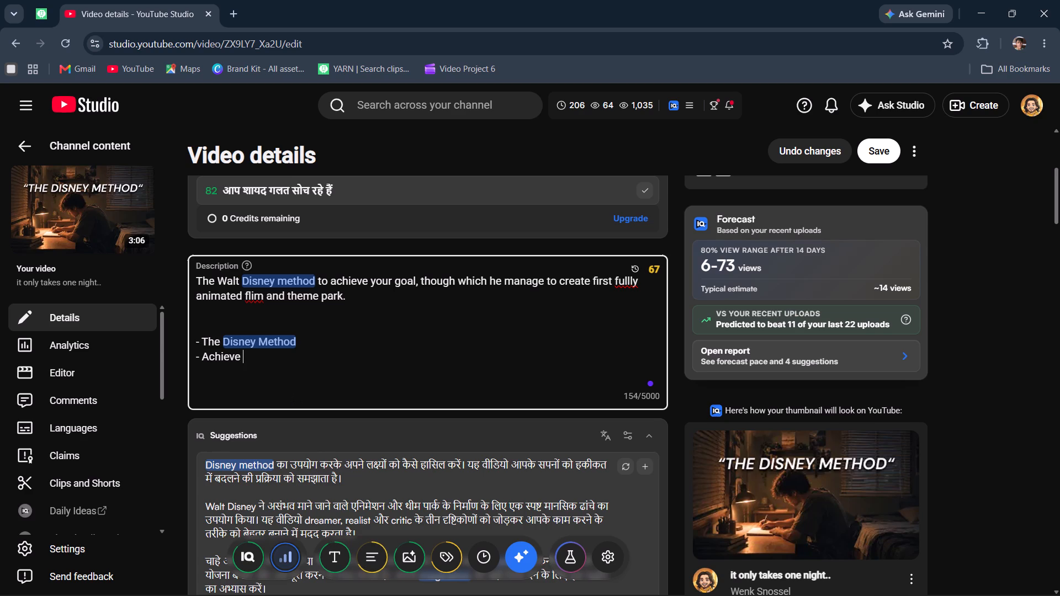
text(any gaol by this method)
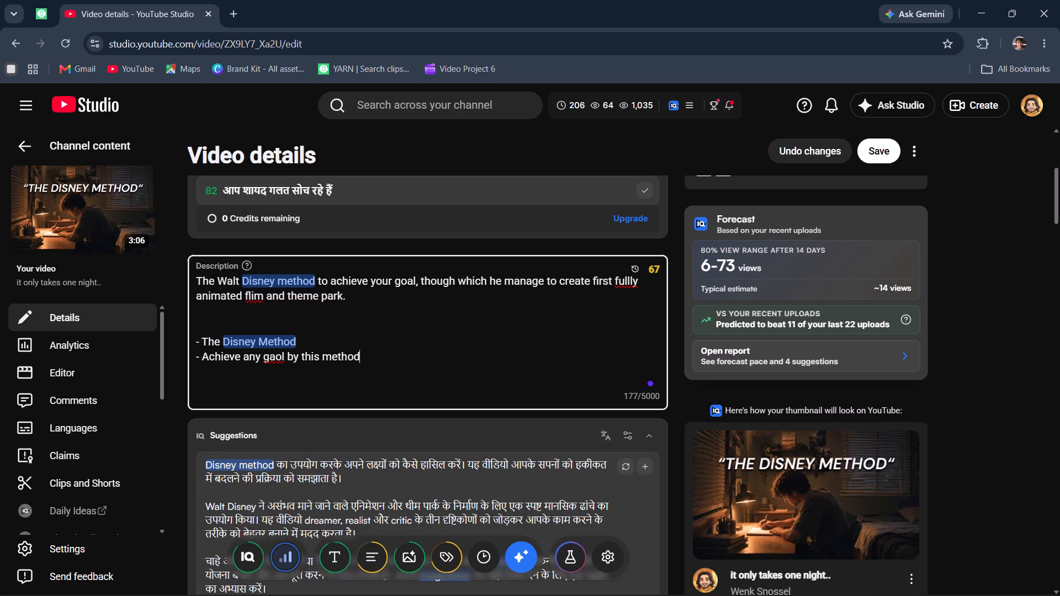
key(Left)
key(Left)
key(Left)
key(Left)
key(Left)
key(Left)
key(Left)
key(Left)
key(Left)
key(Left)
key(Left)
key(Left)
key(Left)
key(Left)
key(Left)
key(BackSpace)
key(BackSpace)
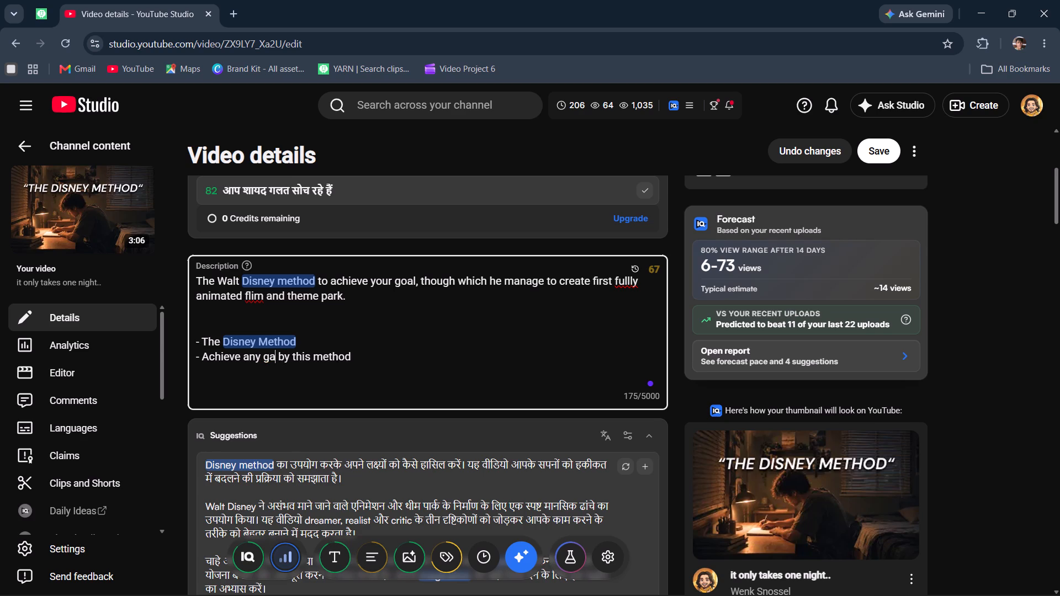
key(BackSpace)
text(oal)
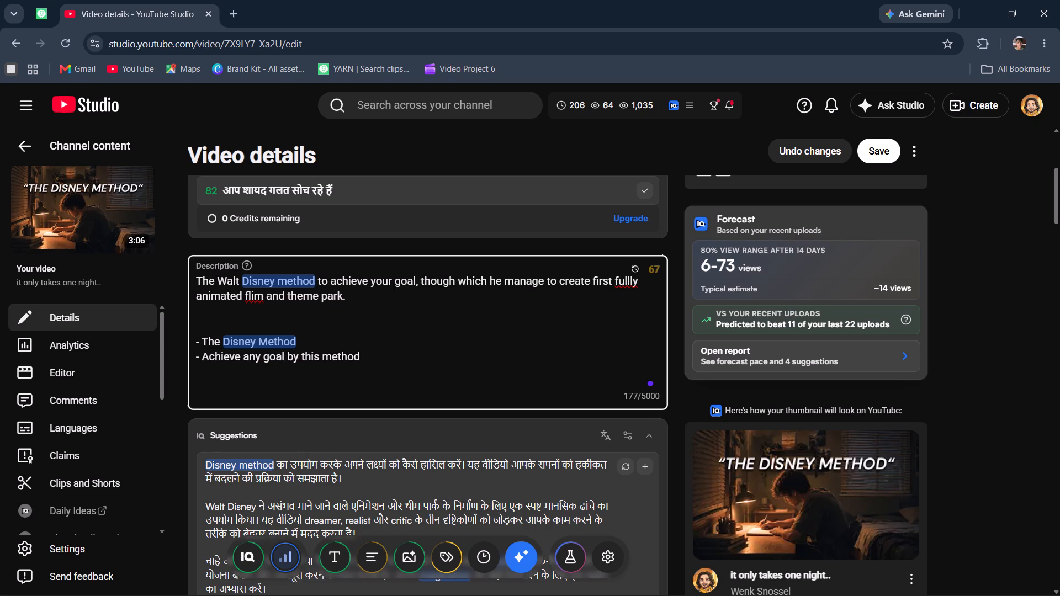
Start a third description bullet below the second one with the text "- Fint the begiing".
key(Right)
key(Right)
key(Right)
key(Right)
key(Right)
key(Right)
key(Right)
key(Right)
key(Right)
key(Right)
key(Right)
key(Right)
key(Right)
key(Right)
key(Right)
key(Right)
key(Return)
key(shift+underscore)
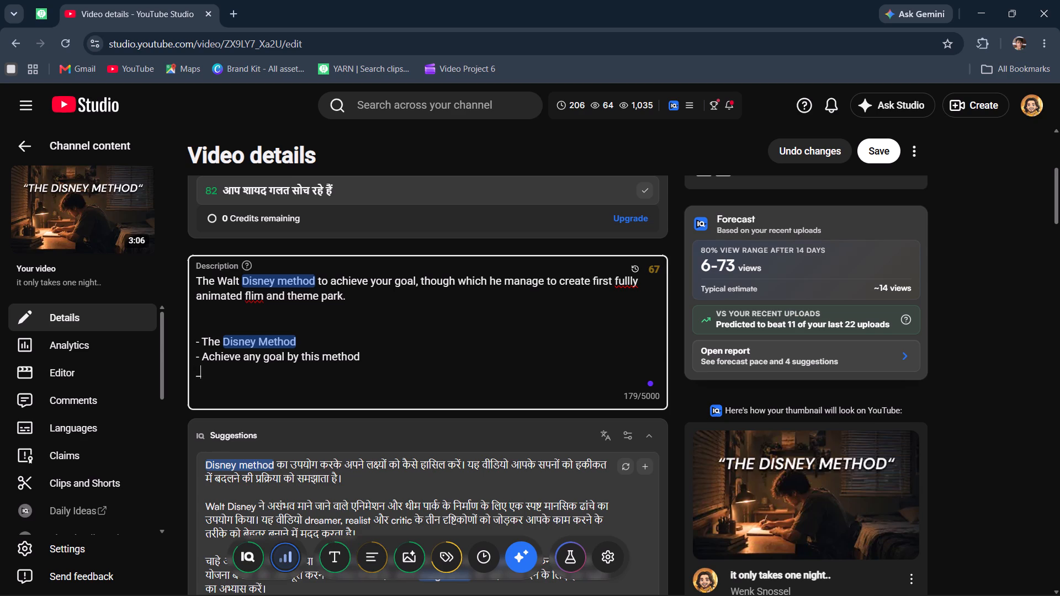
key(BackSpace)
text(-)
key(space)
text(Fint the beg)
text(gg)
key(BackSpace)
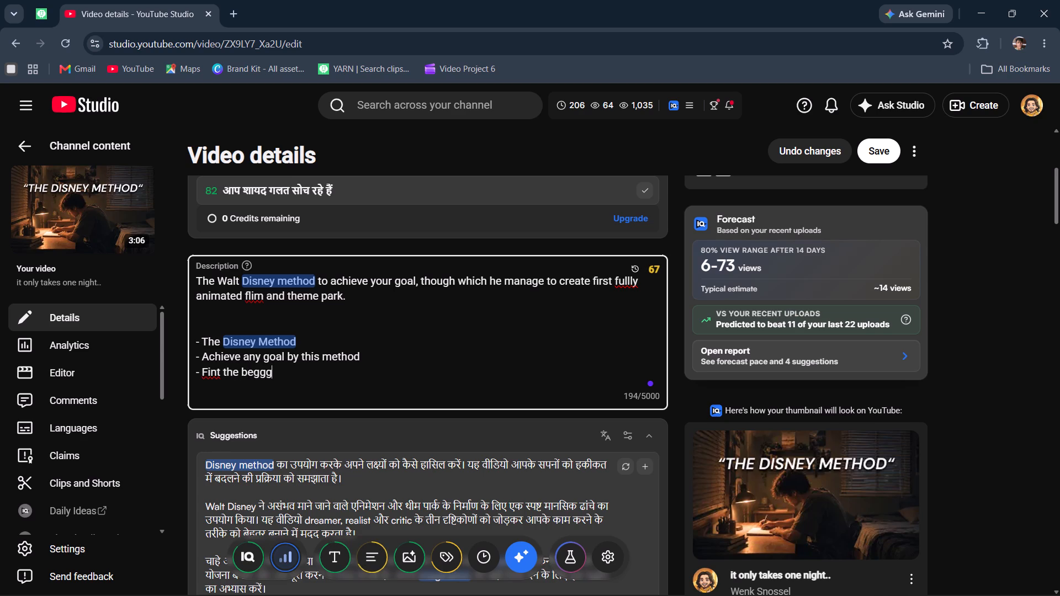
key(BackSpace)
text(iing)
key(space)
Replace the misspelled word "begiing" in the third bullet with the Improve writing suggestion "Beginning".
click(257, 377)
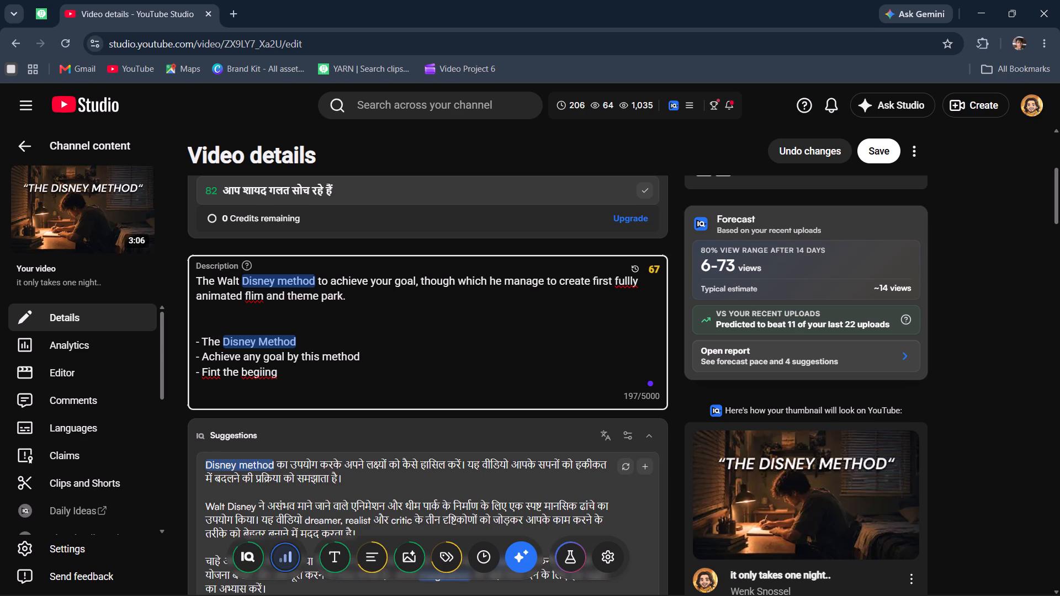
click(259, 376)
double_click(264, 371)
click(275, 391)
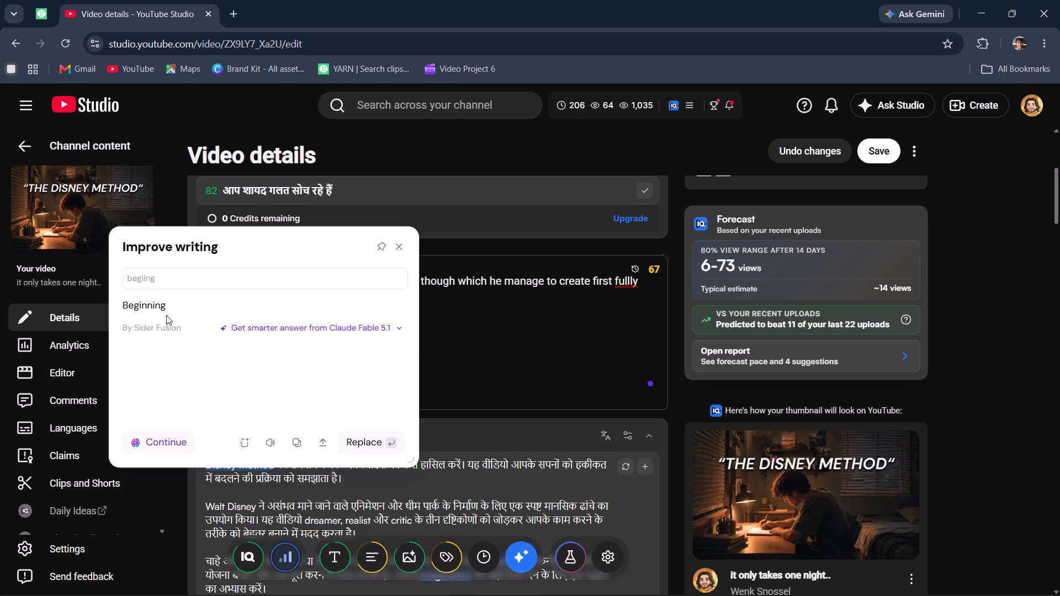
click(357, 445)
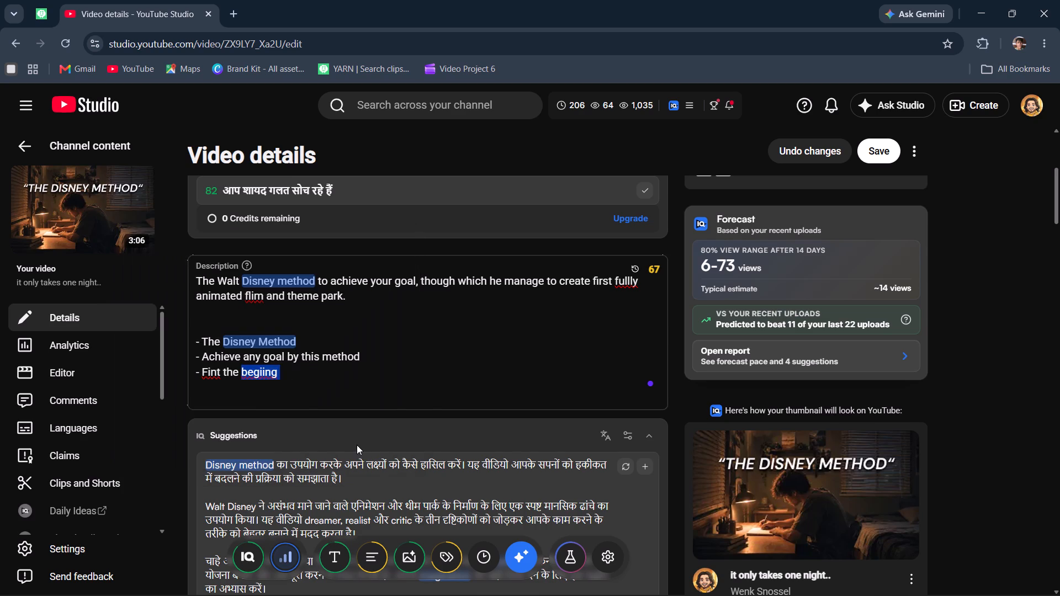
Correct the misspelled word "Fint" in the third description bullet to "Find".
click(220, 365)
key(BackSpace)
key(f)
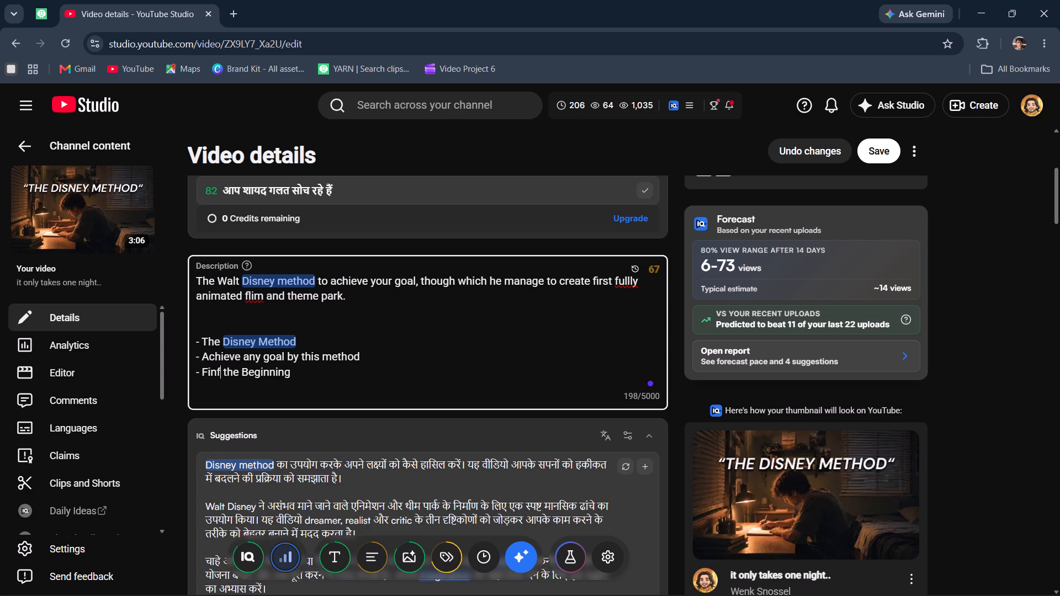
key(BackSpace)
key(d)
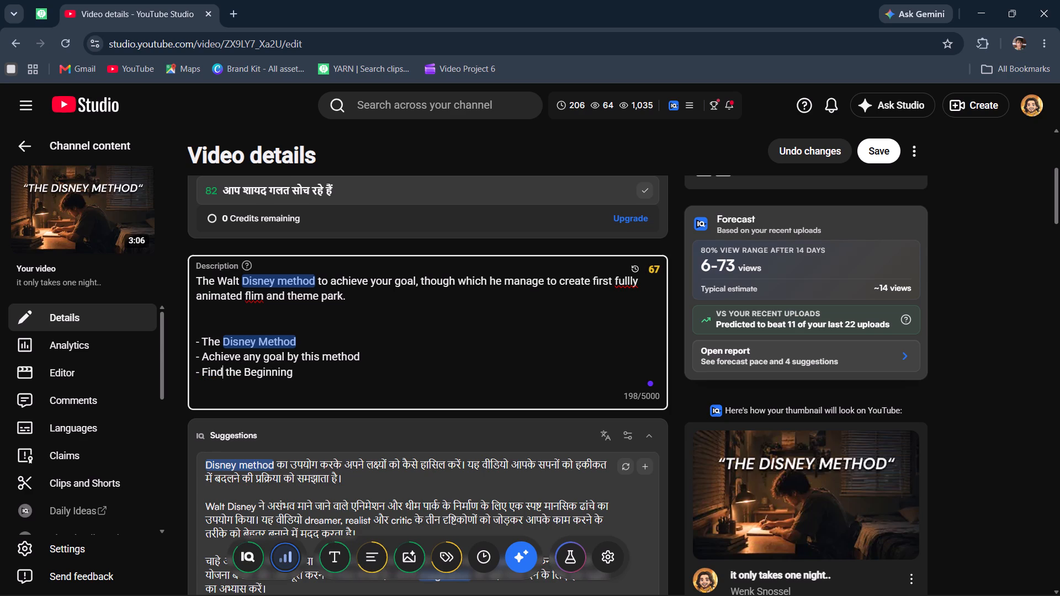
Complete the third description bullet with "of your first step, to get your goal".
click(296, 375)
key(space)
text(of your)
key(space)
text(first step,)
key(space)
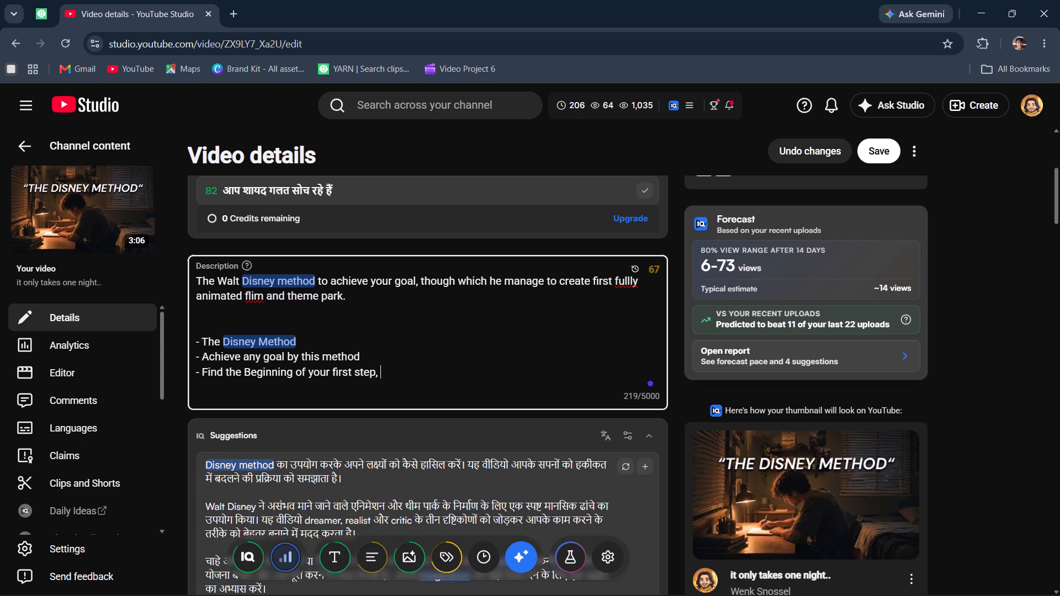
text(to)
key(space)
text(get your)
key(space)
text(goal)
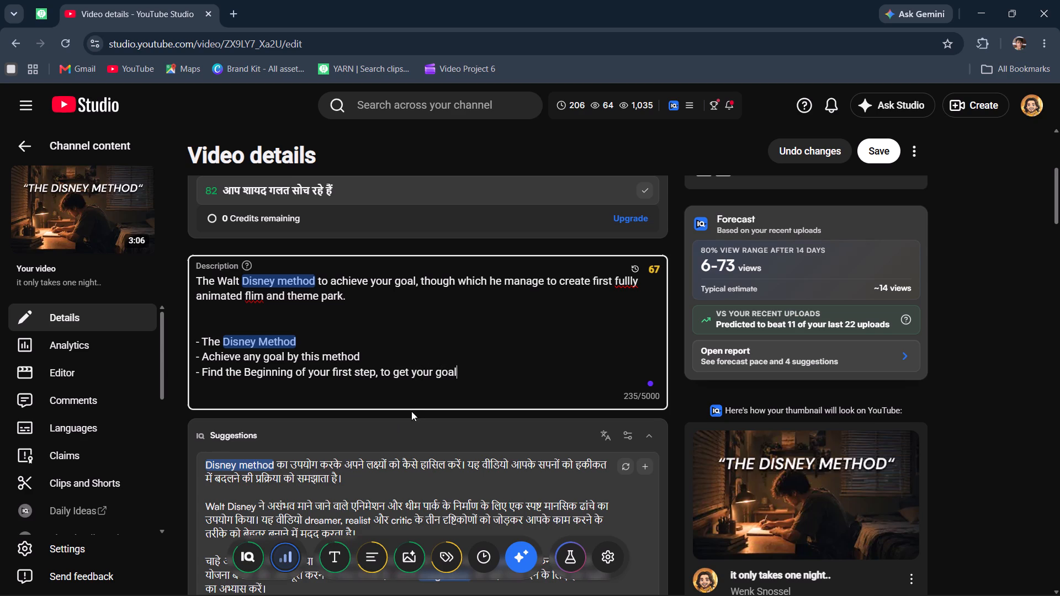
Switch the video title back to plain editing, agreeing to delete the title A/B test that was set up.
scroll(265, 291, up, 5)
scroll(408, 328, up, 6)
click(350, 265)
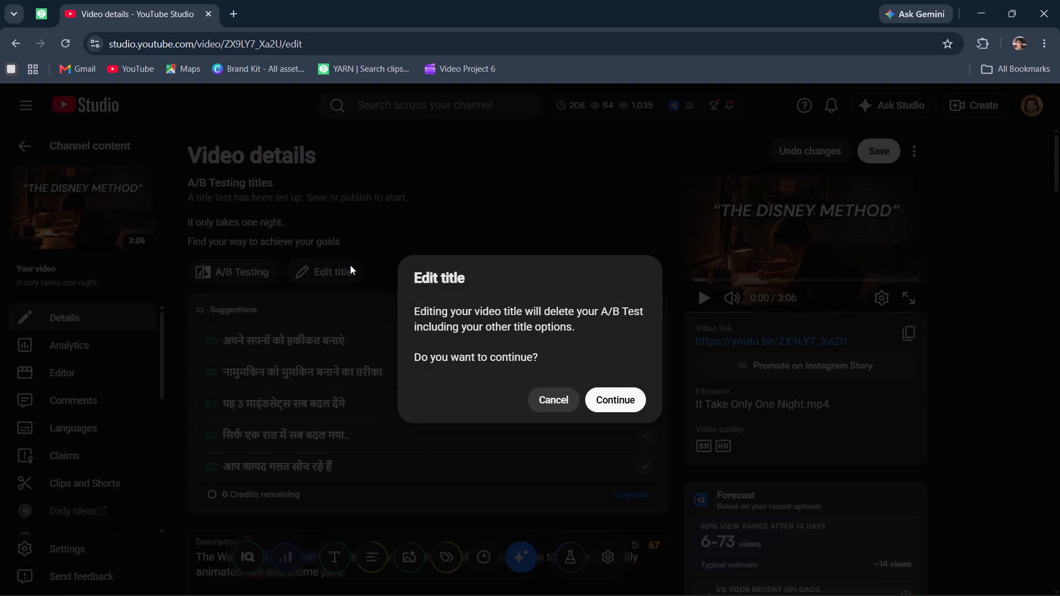
click(627, 390)
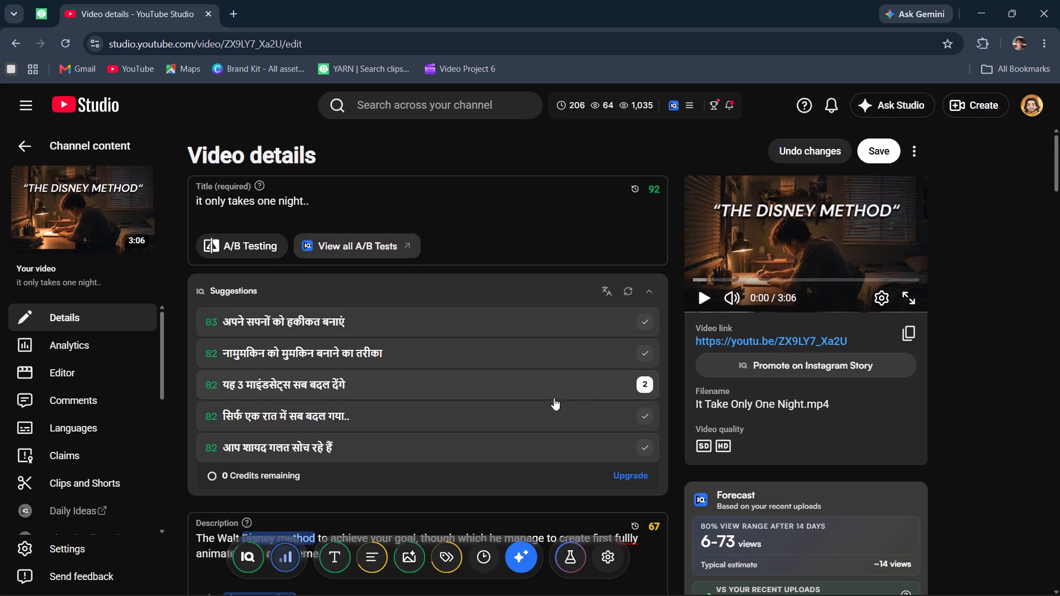
View the overview of all the channel's A/B tests.
click(319, 238)
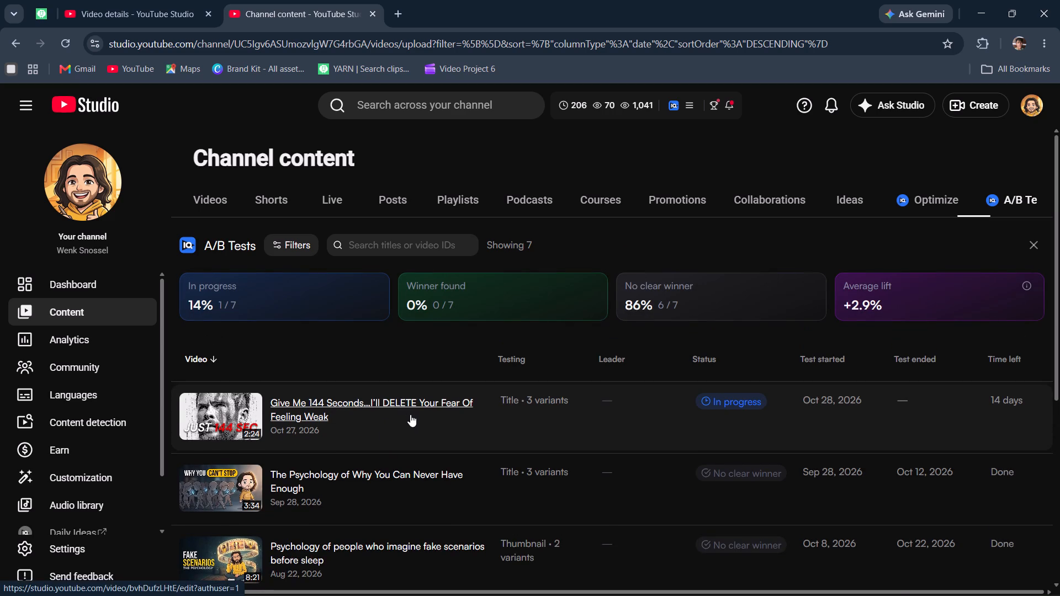
click(307, 306)
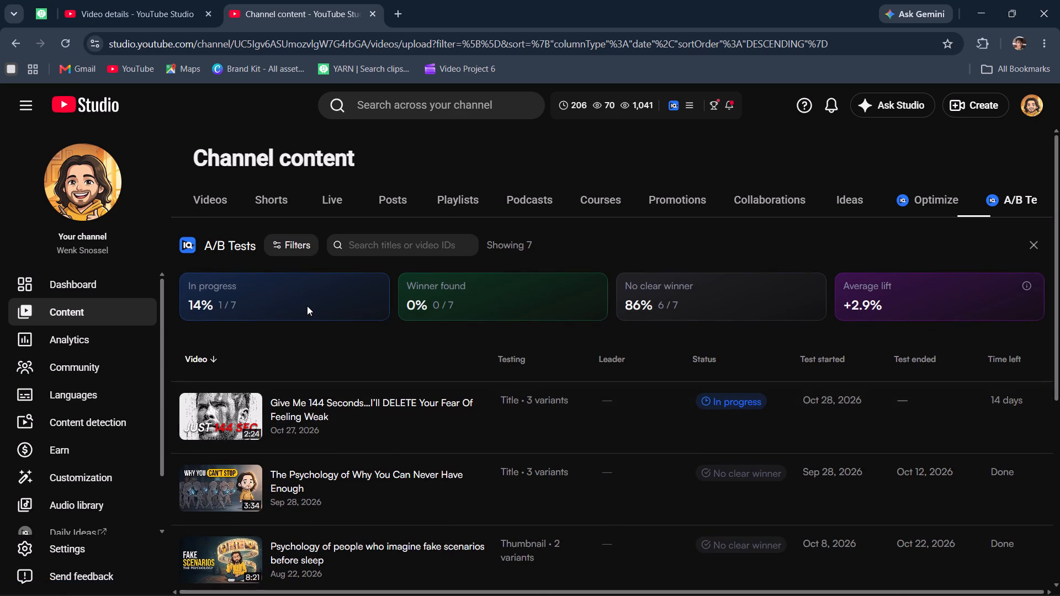
Open the details of "it only takes one night.." from the channel's video list and start a title-only A/B test.
click(213, 201)
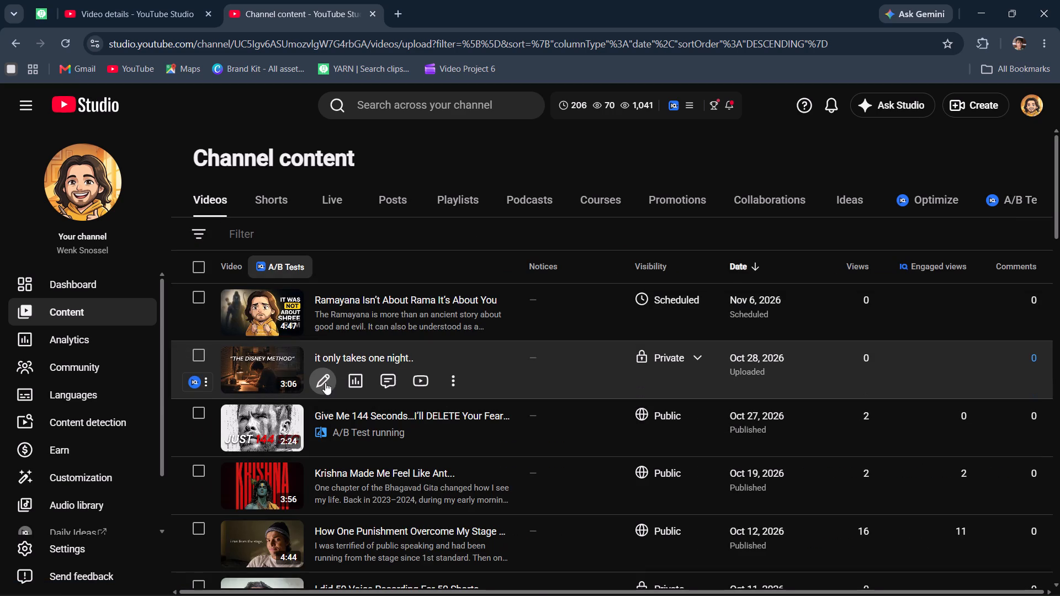
click(325, 382)
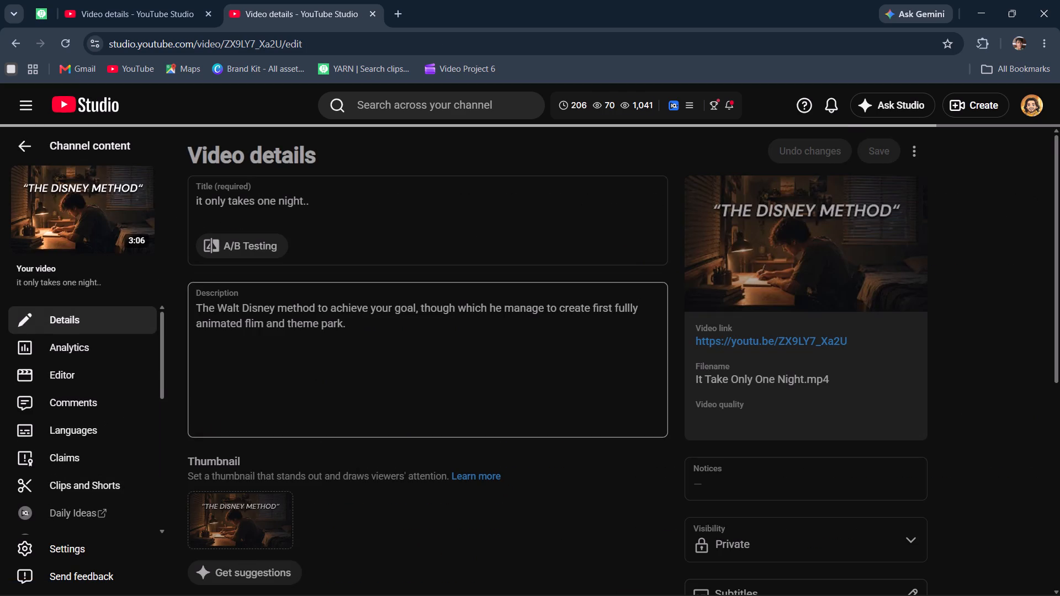
click(256, 249)
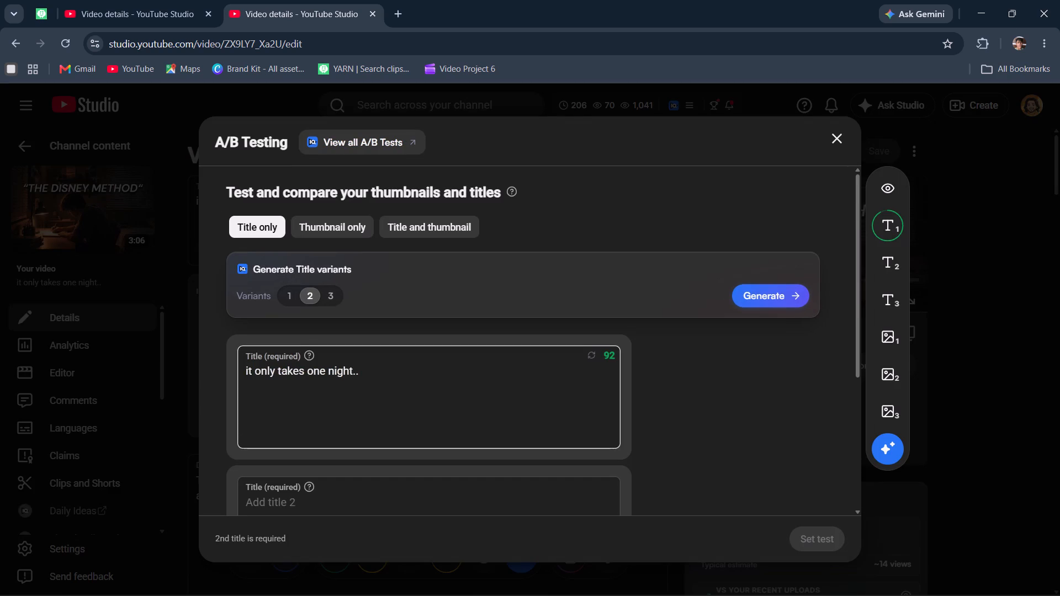
Enter "Find your frist step" as the second title of the A/B test.
click(285, 494)
scroll(285, 494, down, 2)
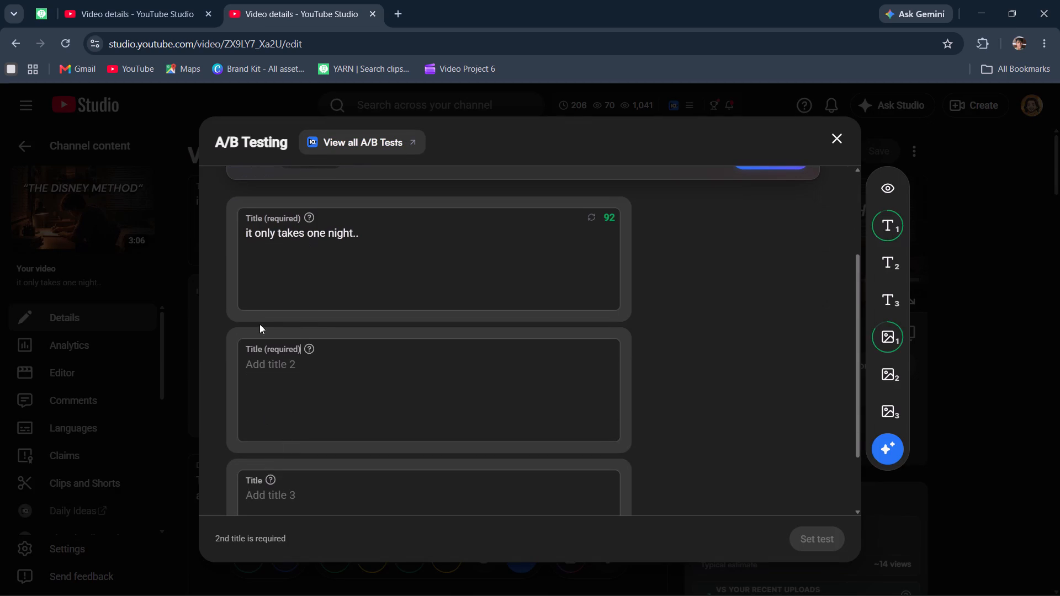
click(264, 365)
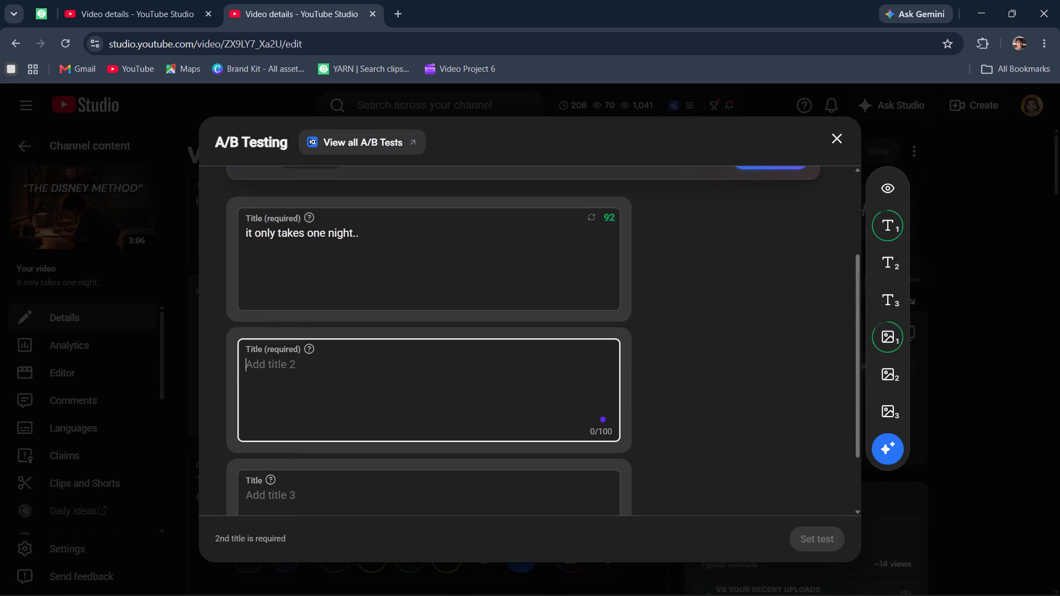
text(Find)
key(space)
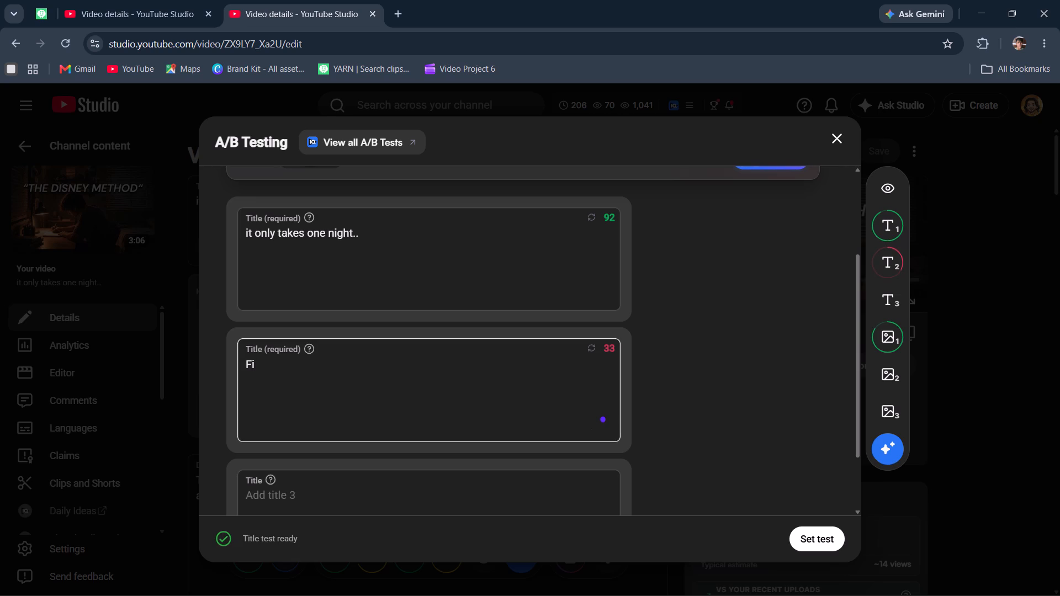
click(261, 361)
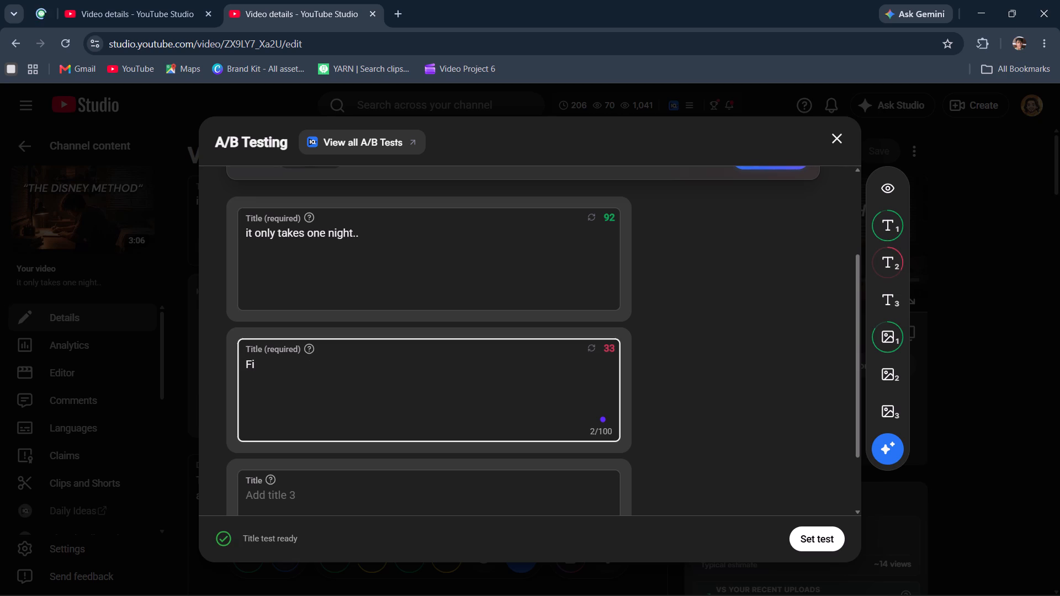
text(nd)
key(space)
key(shift+y)
key(BackSpace)
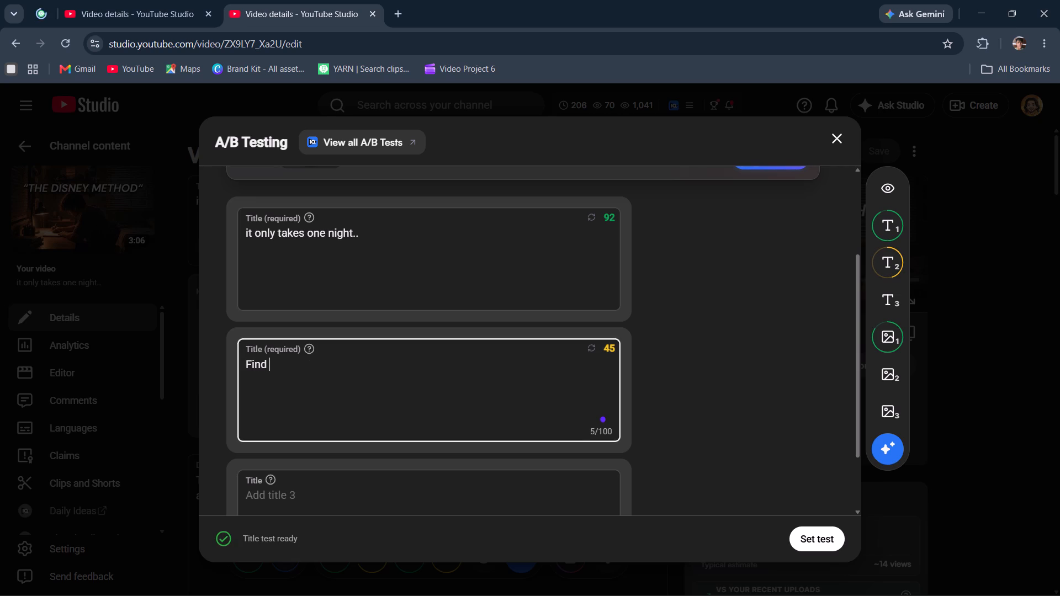
text(your frist)
key(space)
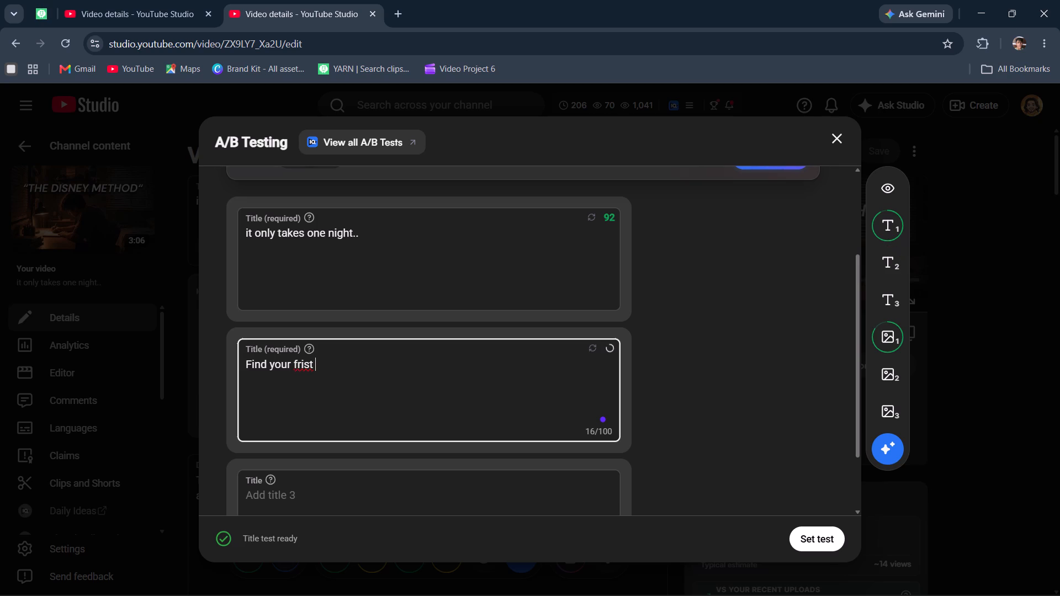
text(step)
key(space)
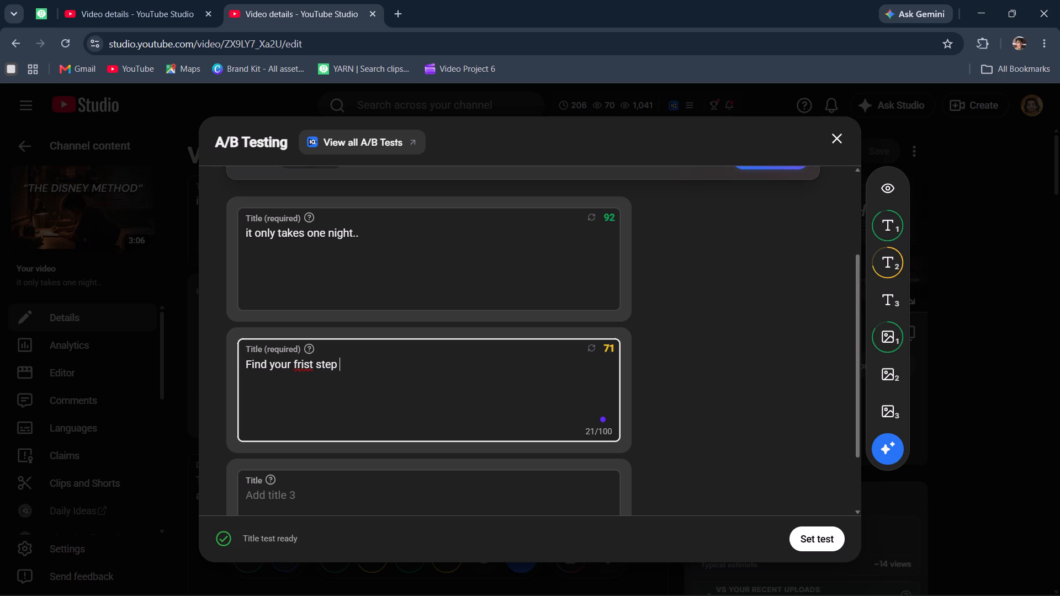
Delete the misspelled ending of the second title and rewrite it so the title reads "Find your first step".
key(BackSpace)
key(BackSpace)
key(BackSpace)
key(BackSpace)
key(BackSpace)
key(BackSpace)
key(BackSpace)
key(BackSpace)
key(BackSpace)
key(BackSpace)
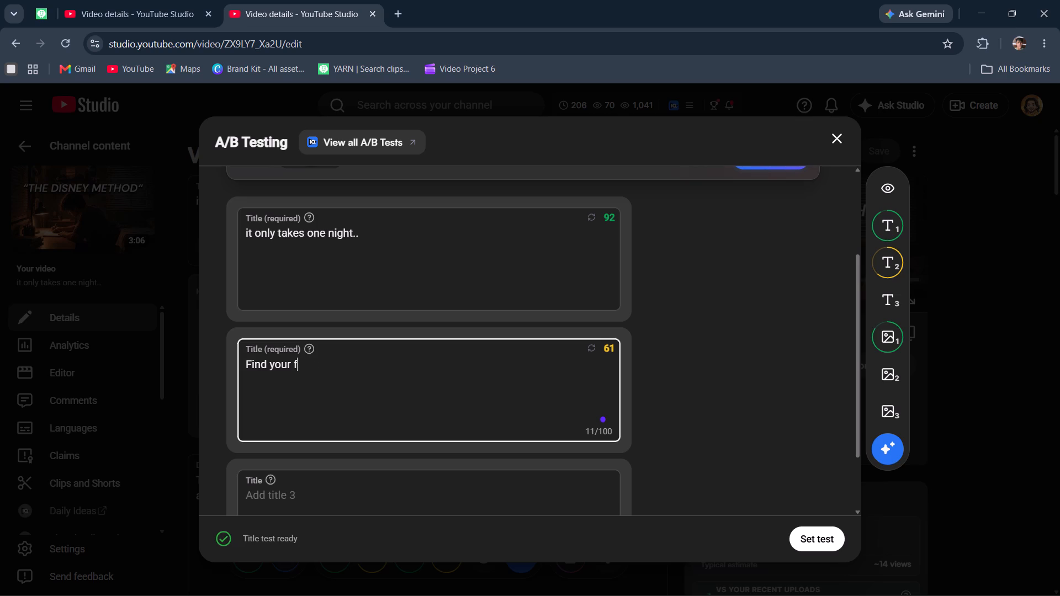
text(irst step)
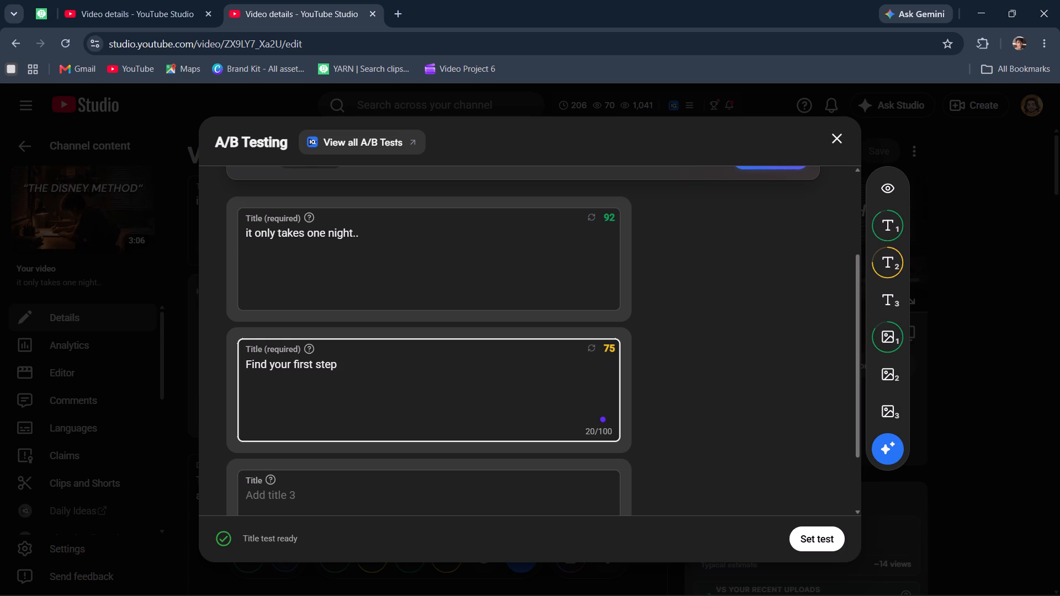
Extend the second title with "to achivie your goal".
key(space)
text(to)
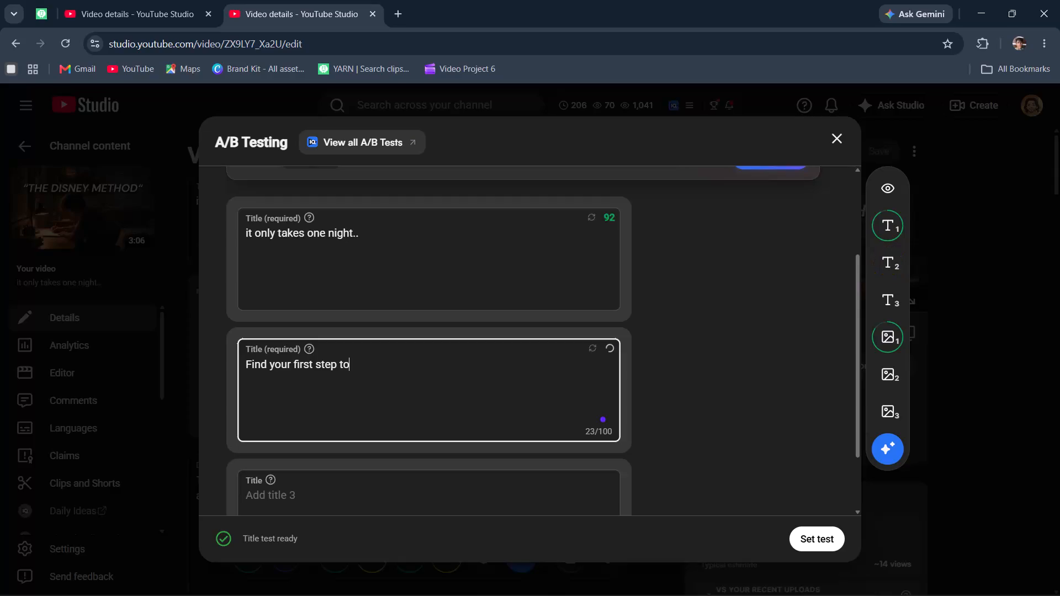
key(space)
text(achivie)
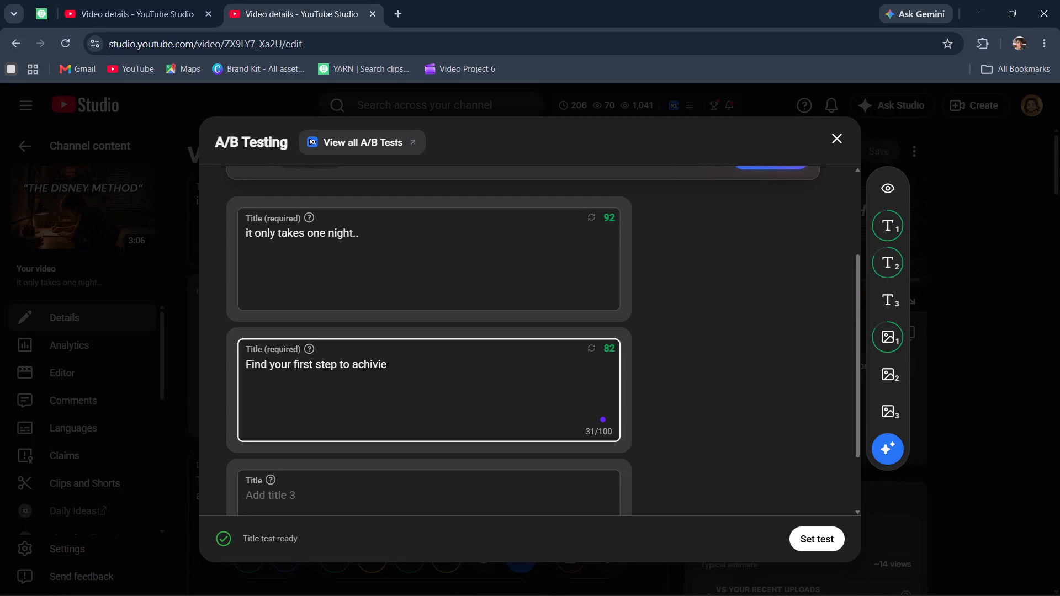
key(space)
text(your goal)
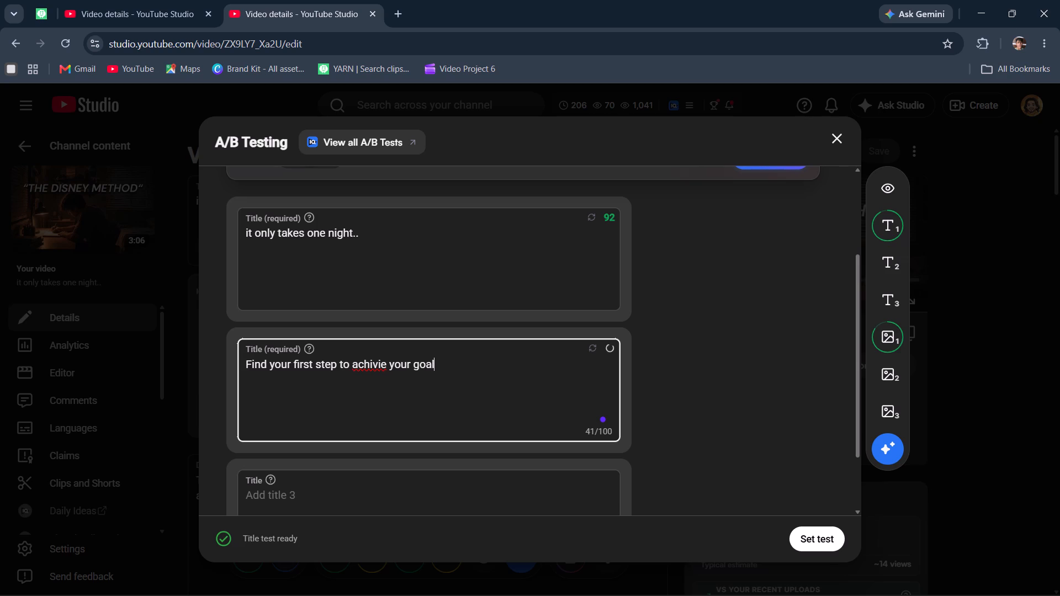
Replace "achivie" in the second title with the Improve writing suggestion "achieve", keeping a space before "your goal".
click(375, 369)
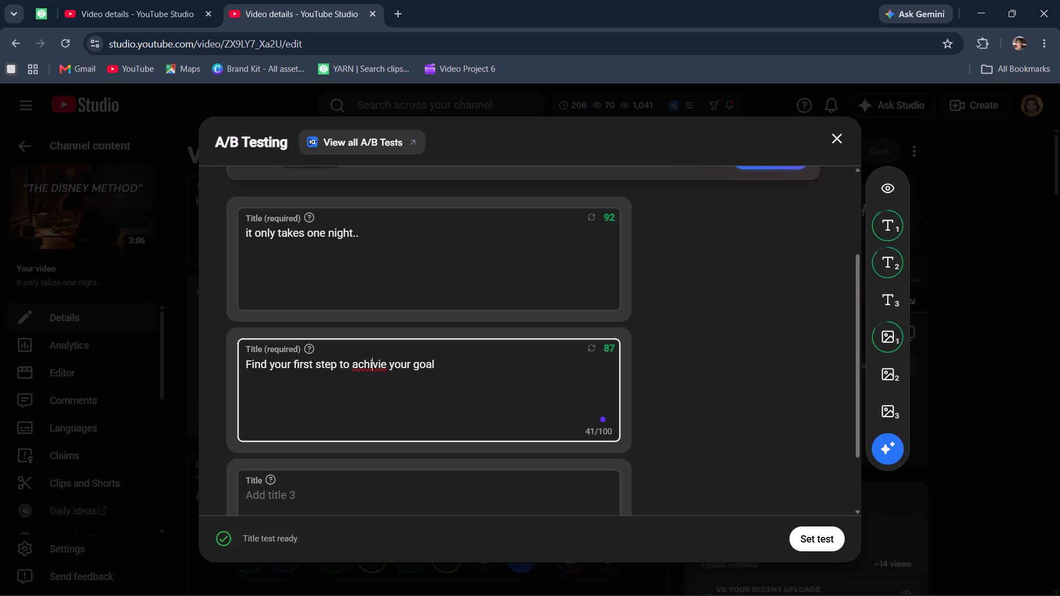
click(375, 369)
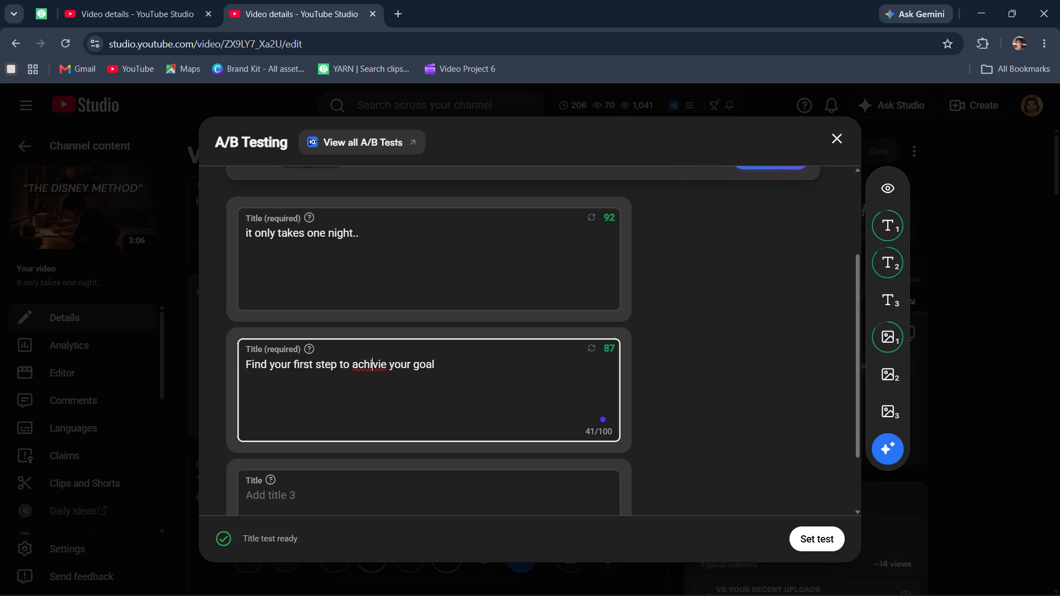
double_click(363, 366)
click(399, 386)
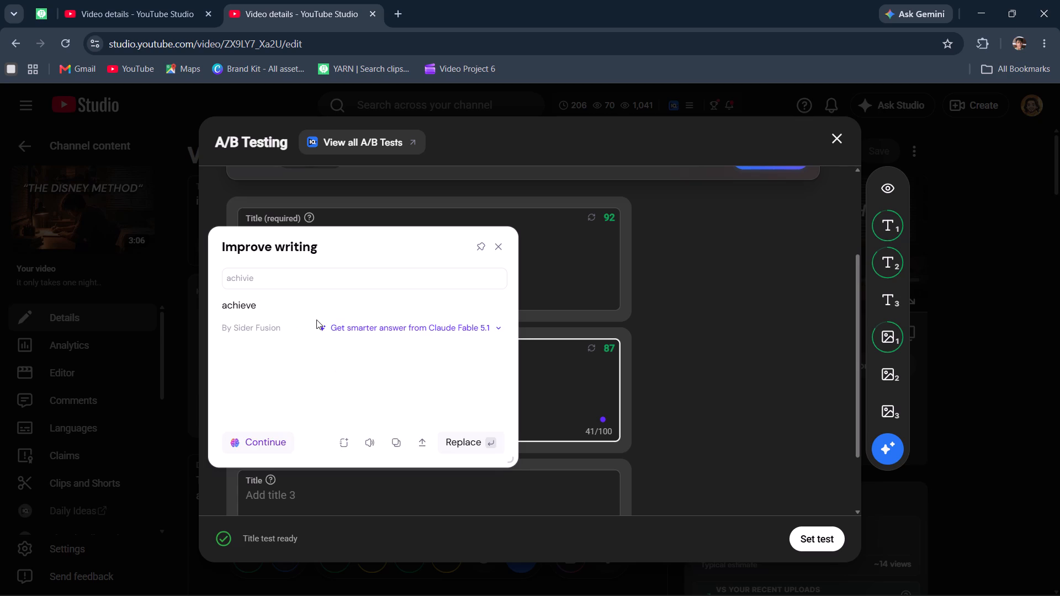
click(451, 444)
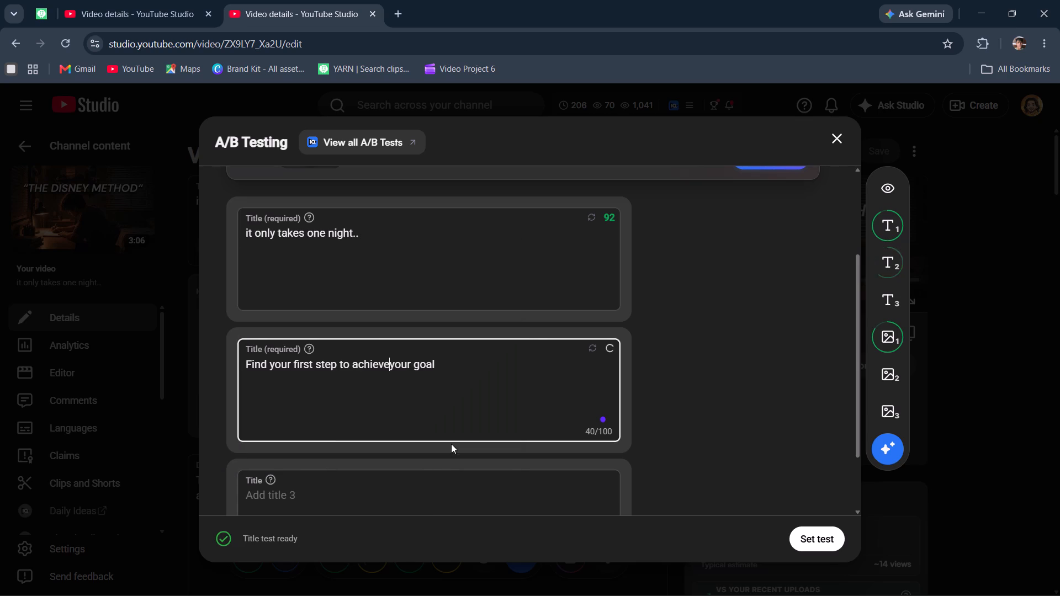
key(space)
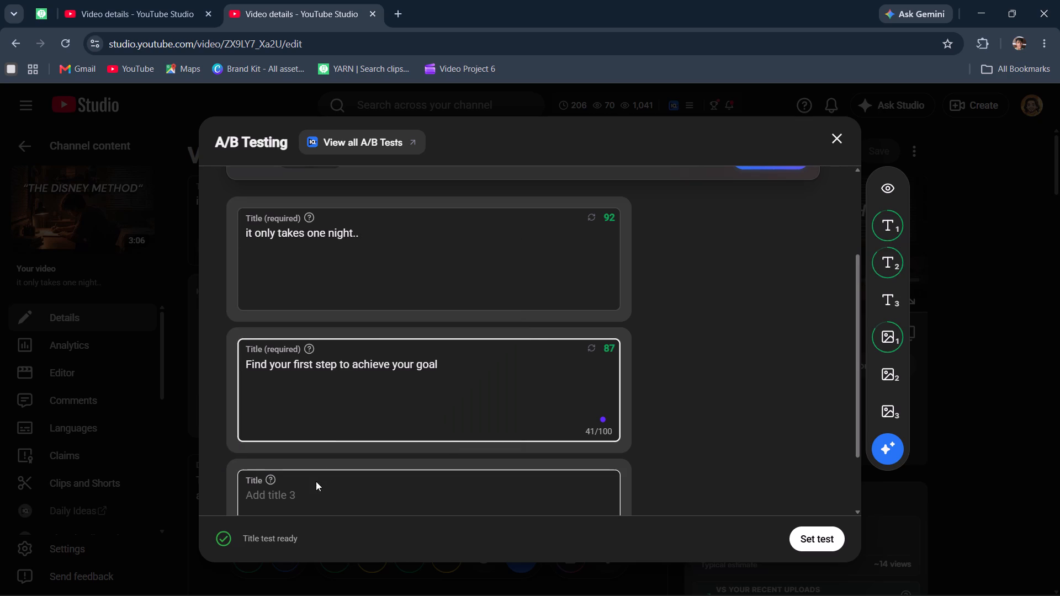
Enter "Find Your Way to" as the start of the third title of the A/B test.
click(291, 493)
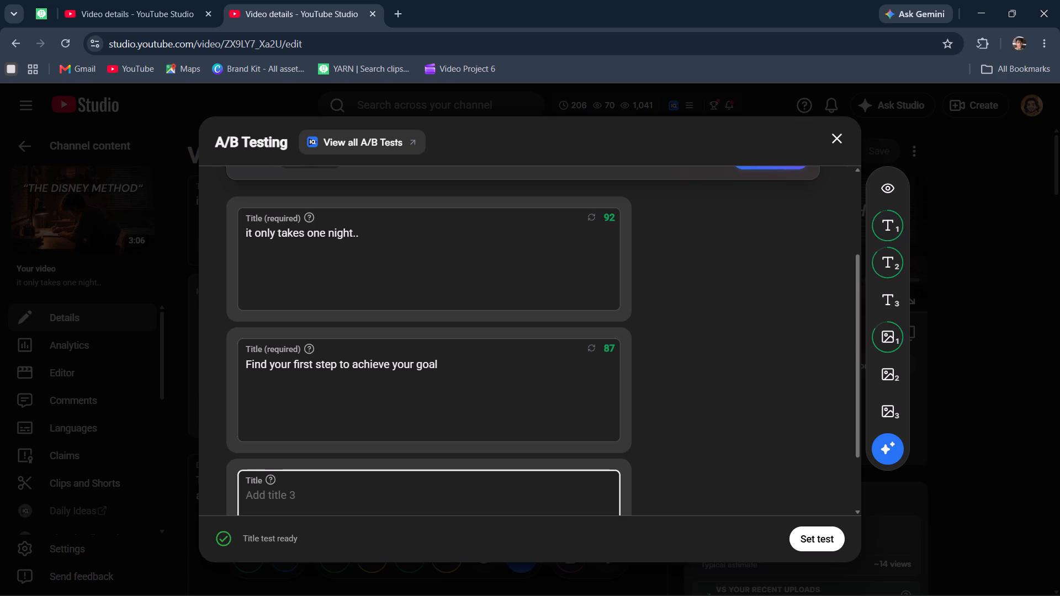
text(Find)
key(space)
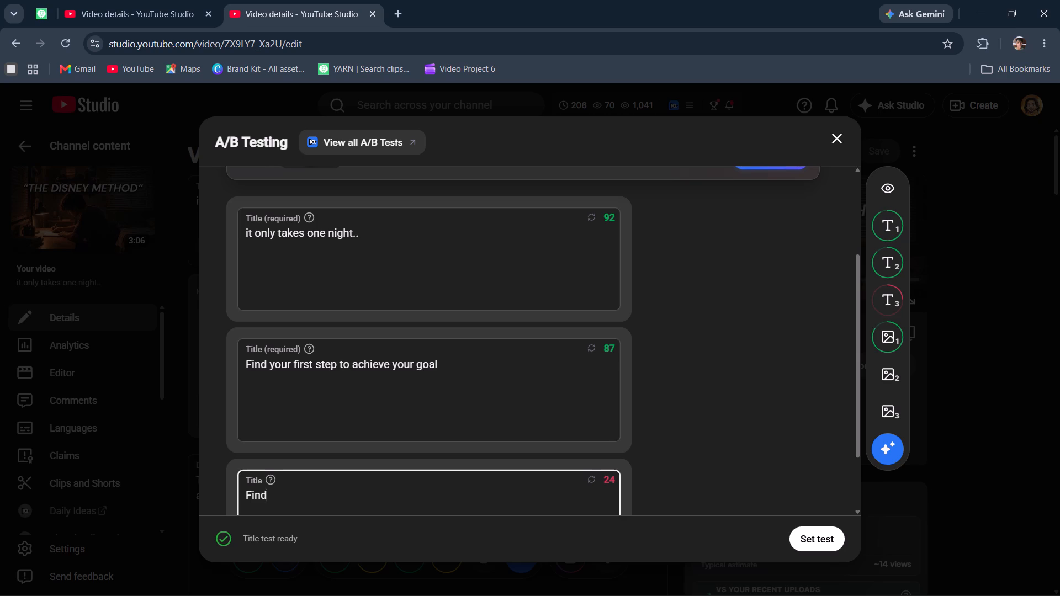
text(Your)
key(space)
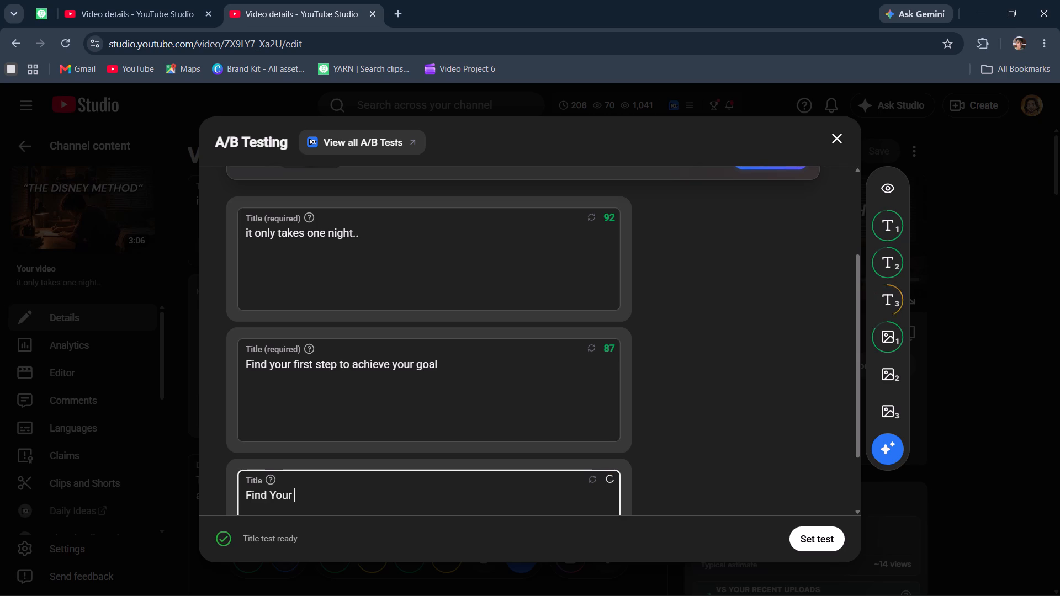
text(Way to)
key(space)
Delete the capitalised words after "Find" and rewrite the third title so it reads "Find your way to achieve your goal".
key(BackSpace)
key(BackSpace)
key(BackSpace)
key(BackSpace)
key(BackSpace)
key(BackSpace)
key(BackSpace)
key(BackSpace)
key(BackSpace)
key(BackSpace)
key(BackSpace)
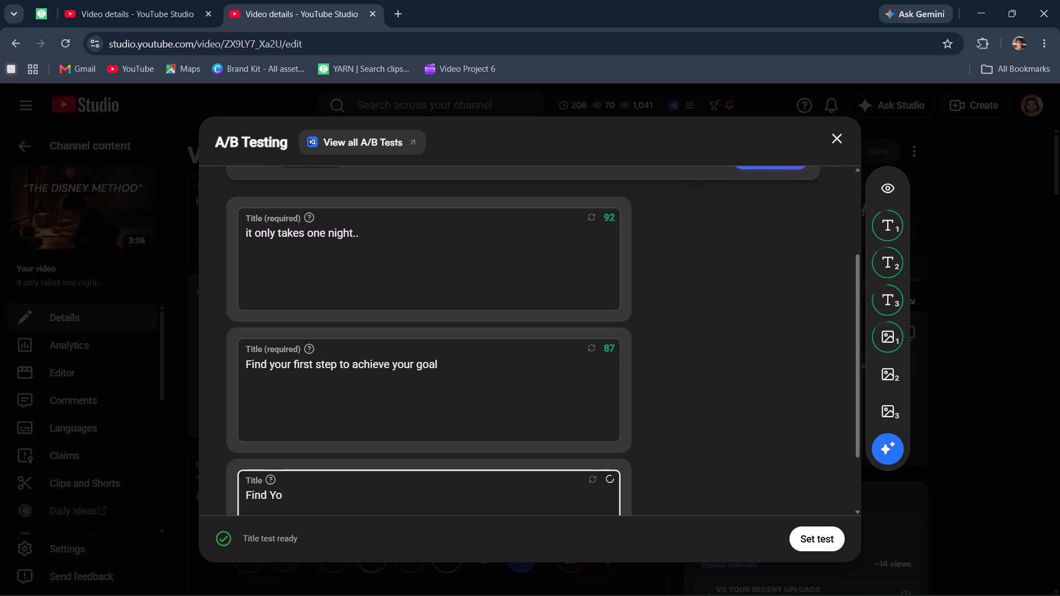
key(BackSpace)
text(your way to)
key(space)
text(achi)
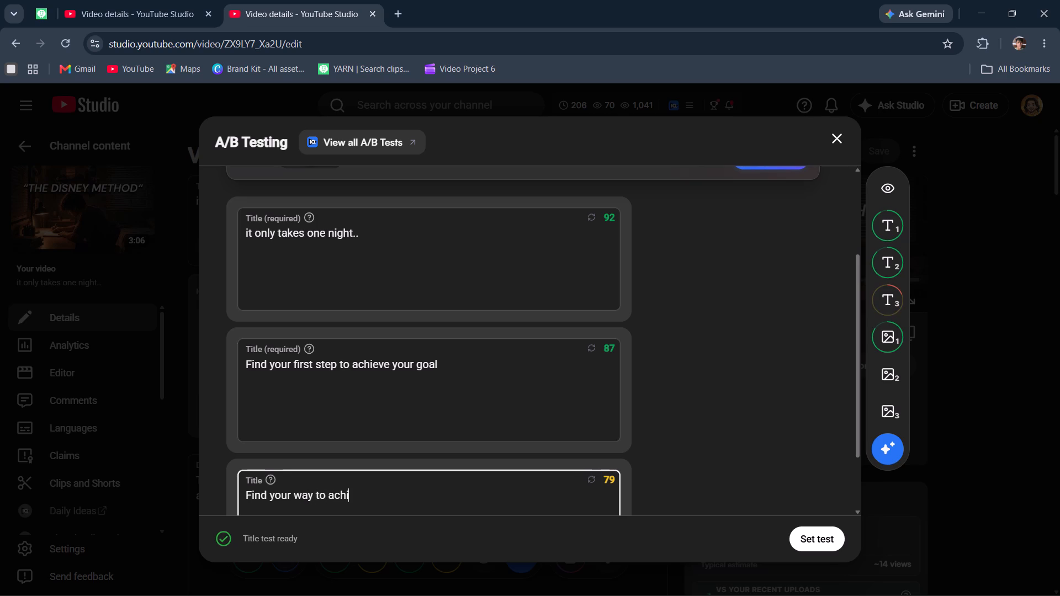
text(eve your goal)
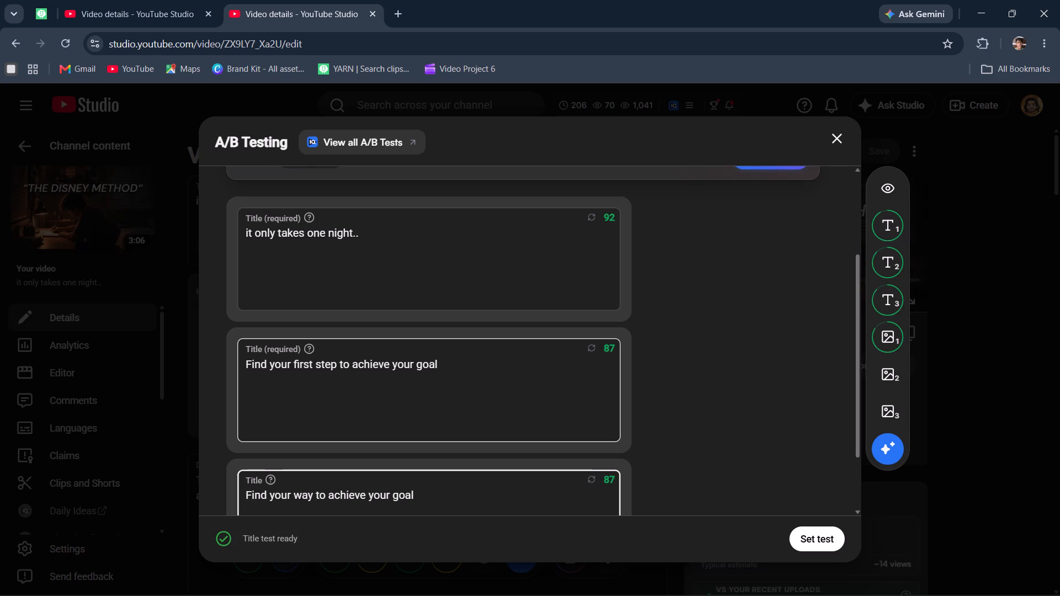
Set the title test with the three titles.
scroll(459, 401, down, 1)
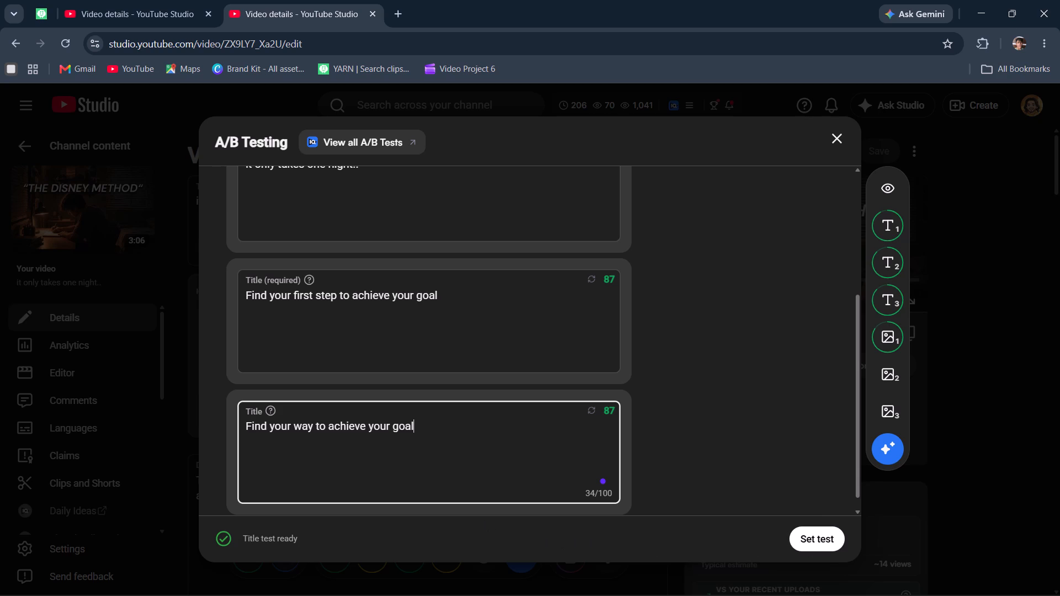
click(814, 540)
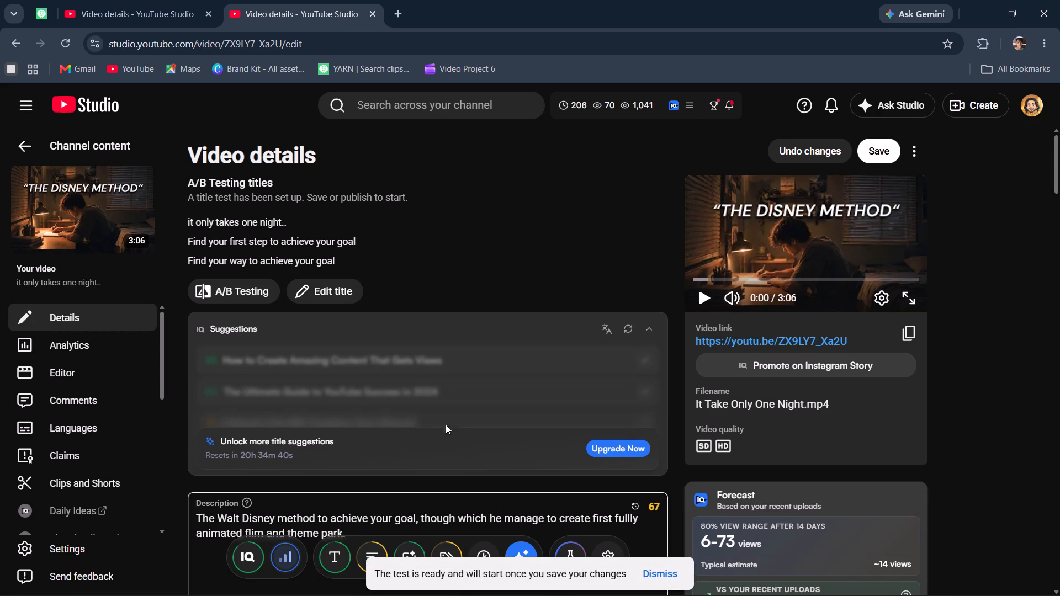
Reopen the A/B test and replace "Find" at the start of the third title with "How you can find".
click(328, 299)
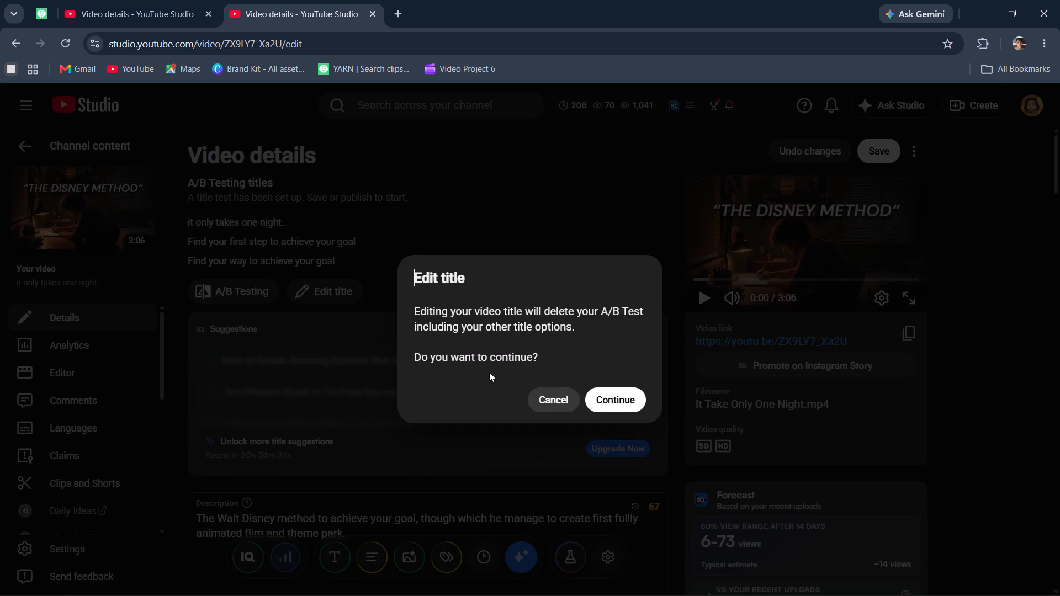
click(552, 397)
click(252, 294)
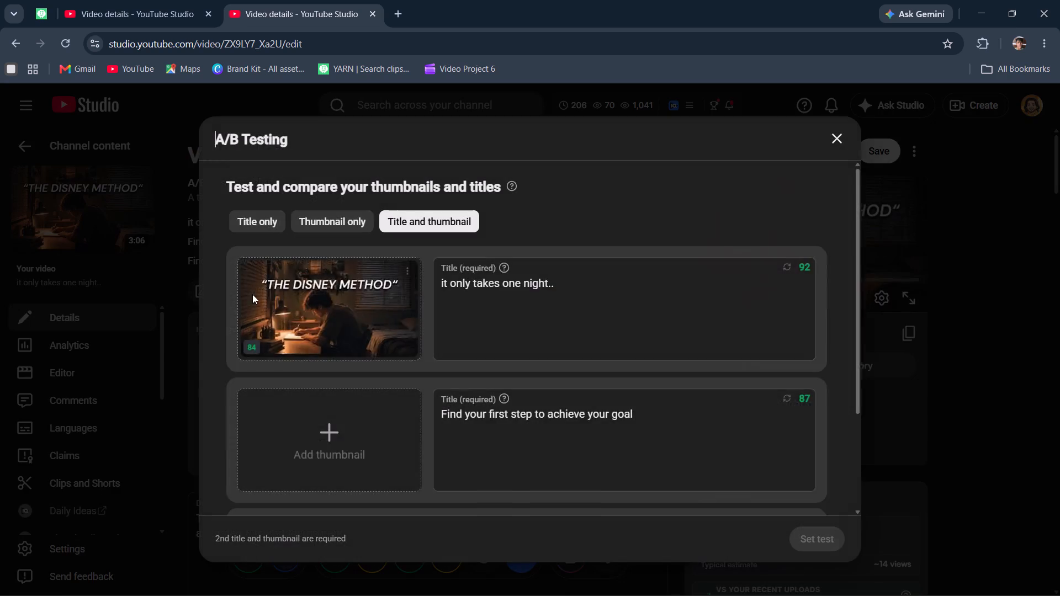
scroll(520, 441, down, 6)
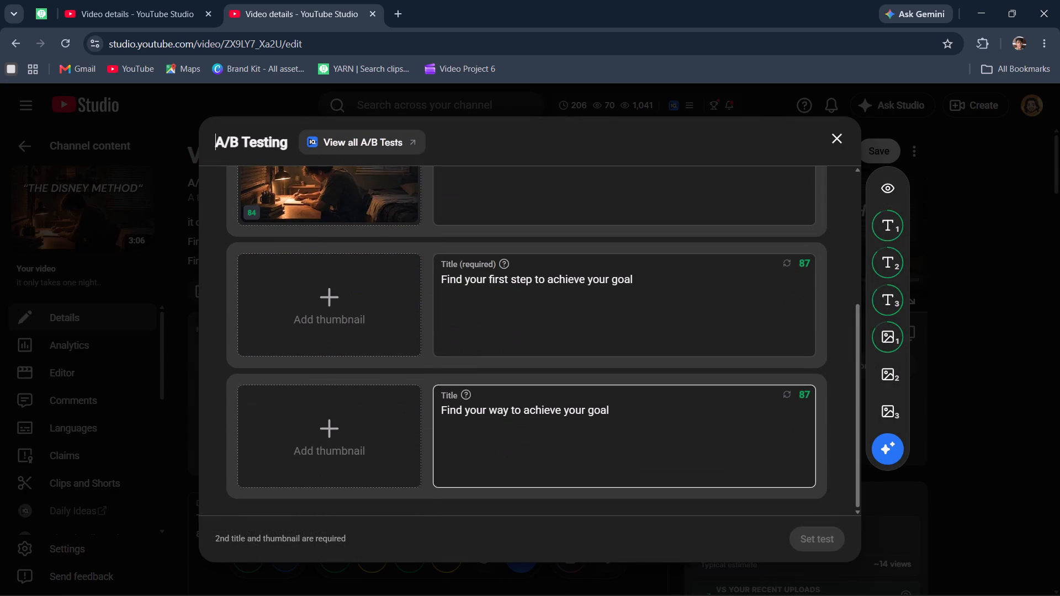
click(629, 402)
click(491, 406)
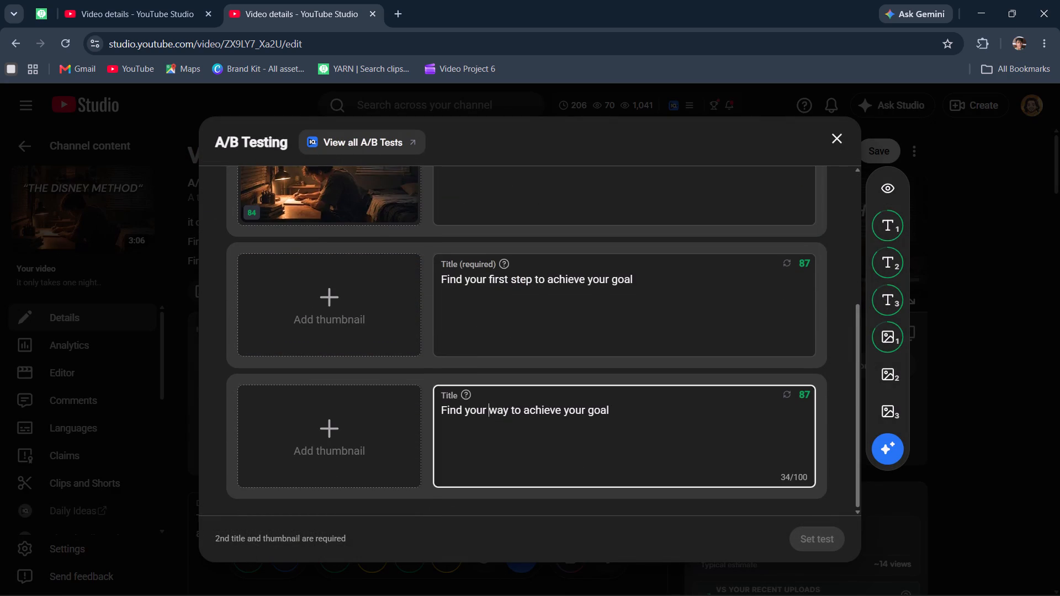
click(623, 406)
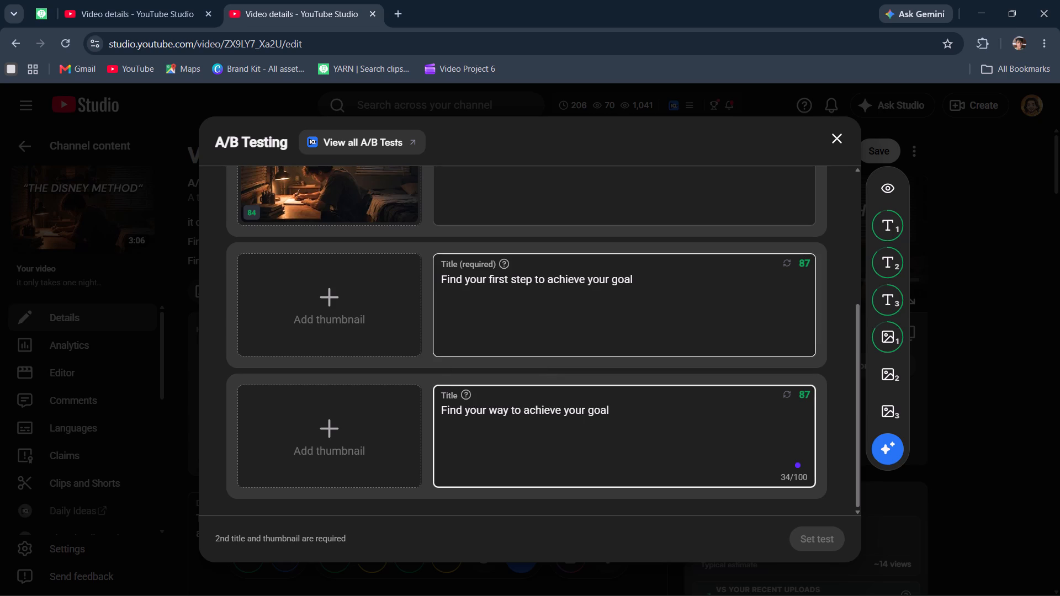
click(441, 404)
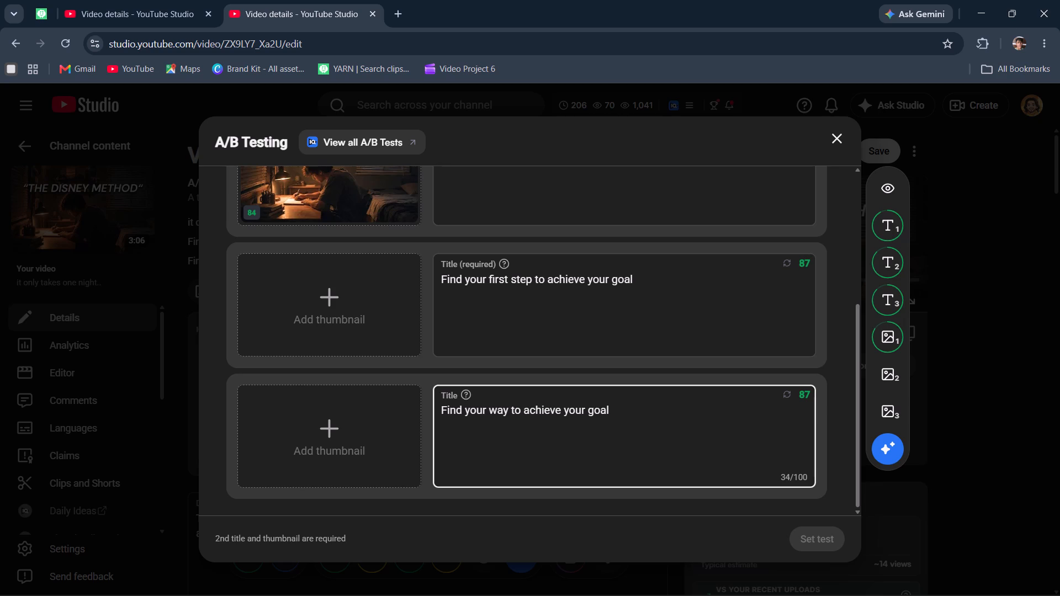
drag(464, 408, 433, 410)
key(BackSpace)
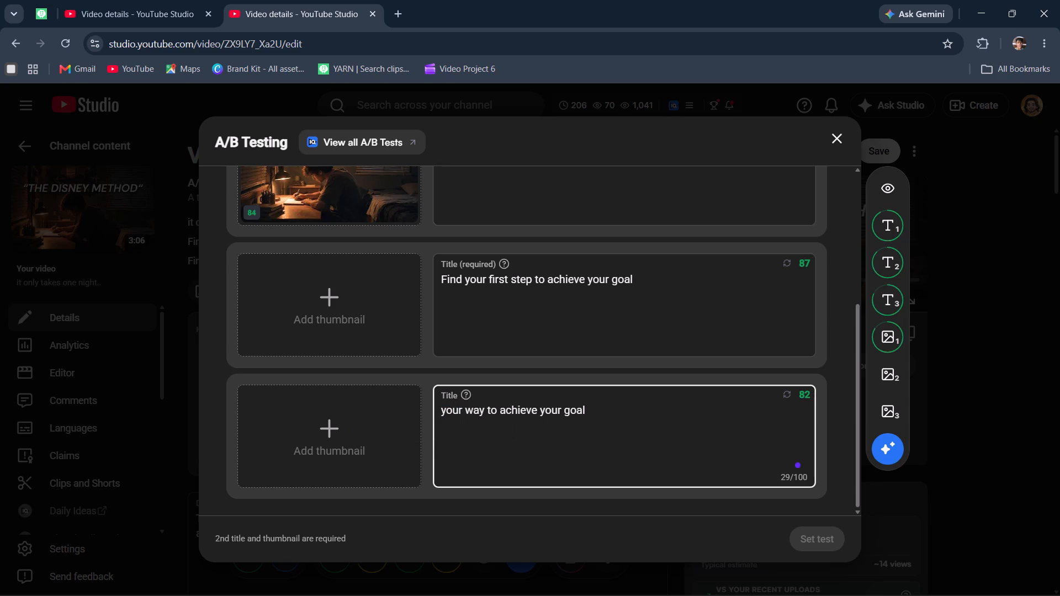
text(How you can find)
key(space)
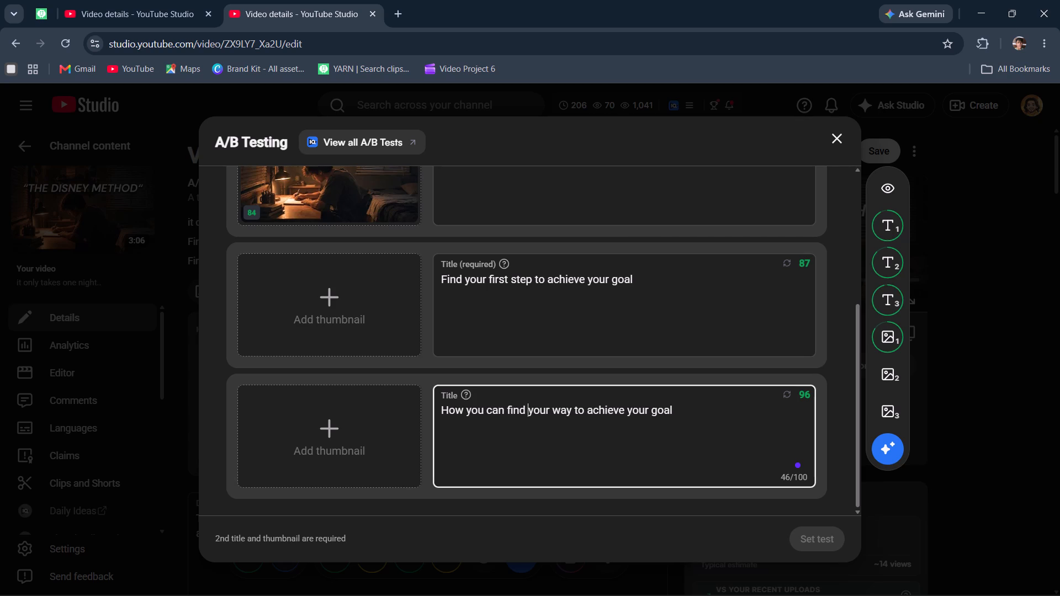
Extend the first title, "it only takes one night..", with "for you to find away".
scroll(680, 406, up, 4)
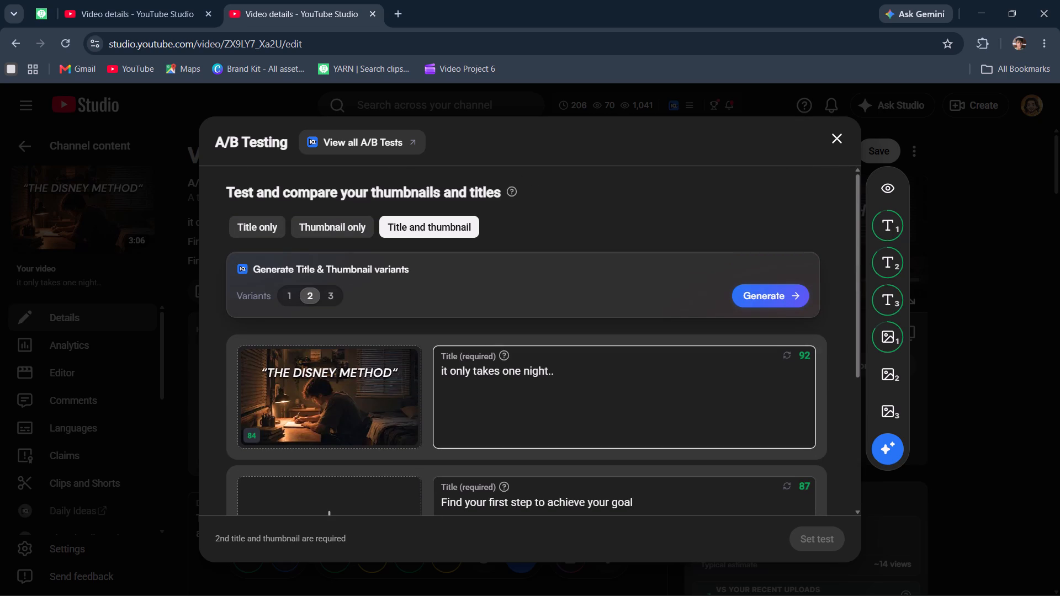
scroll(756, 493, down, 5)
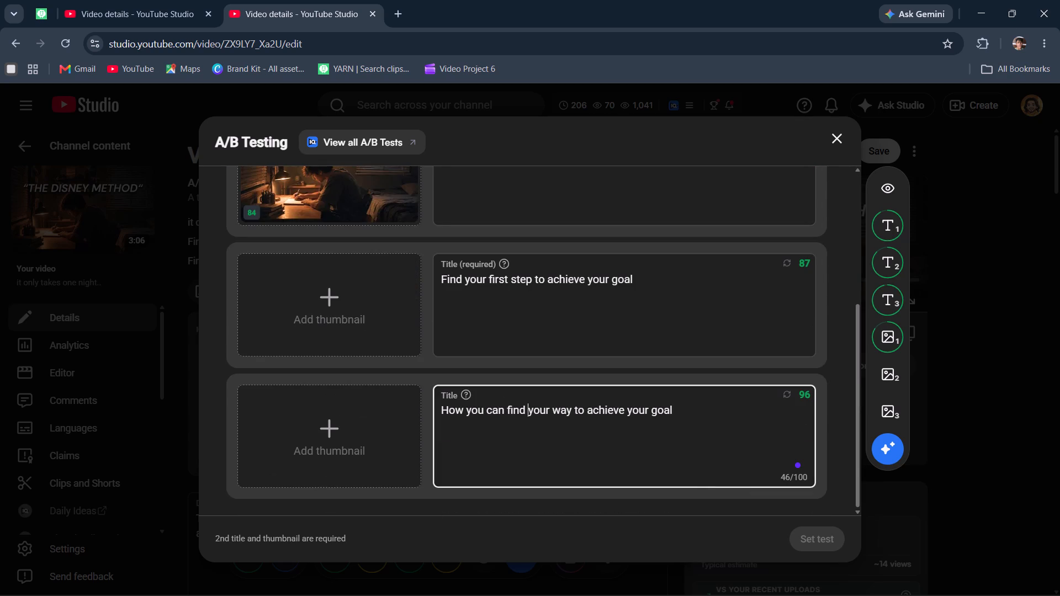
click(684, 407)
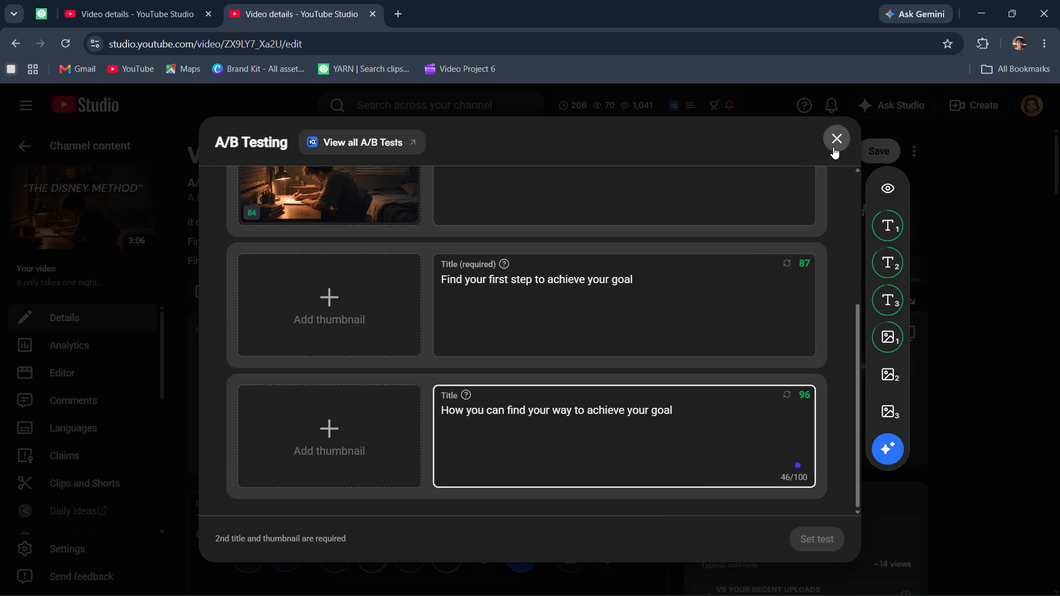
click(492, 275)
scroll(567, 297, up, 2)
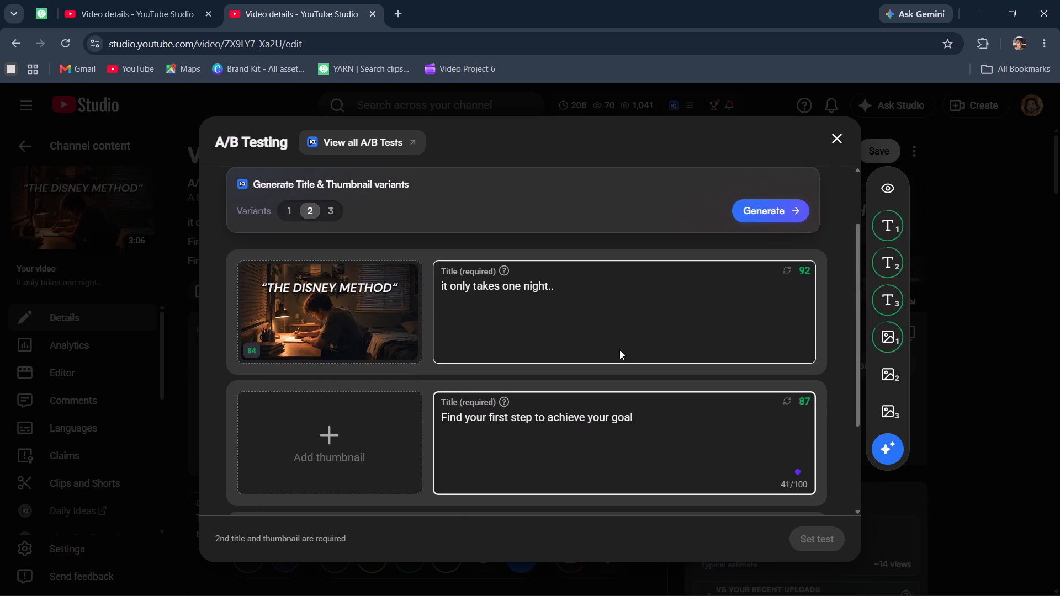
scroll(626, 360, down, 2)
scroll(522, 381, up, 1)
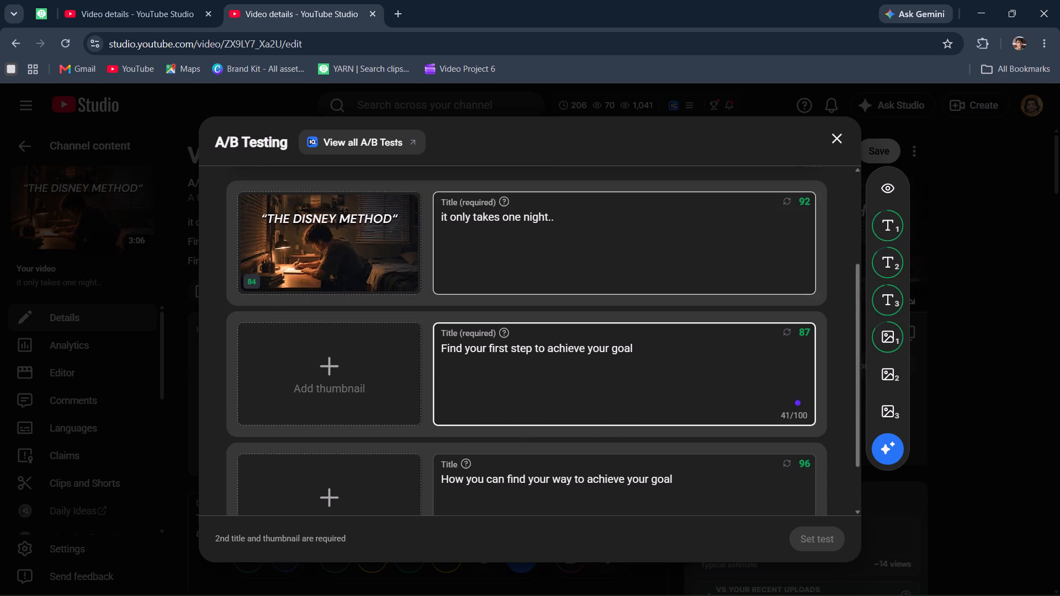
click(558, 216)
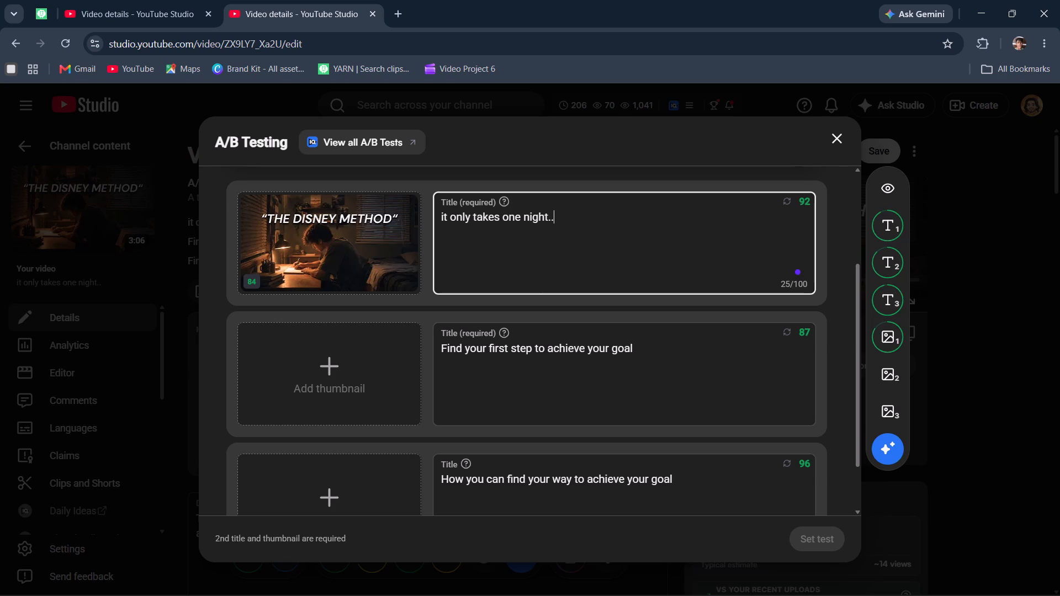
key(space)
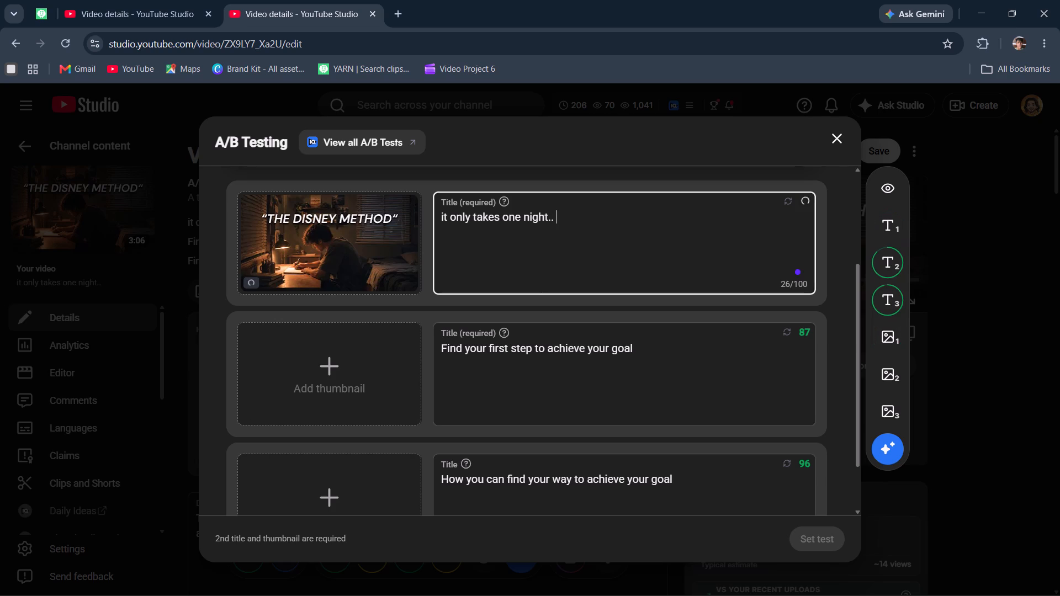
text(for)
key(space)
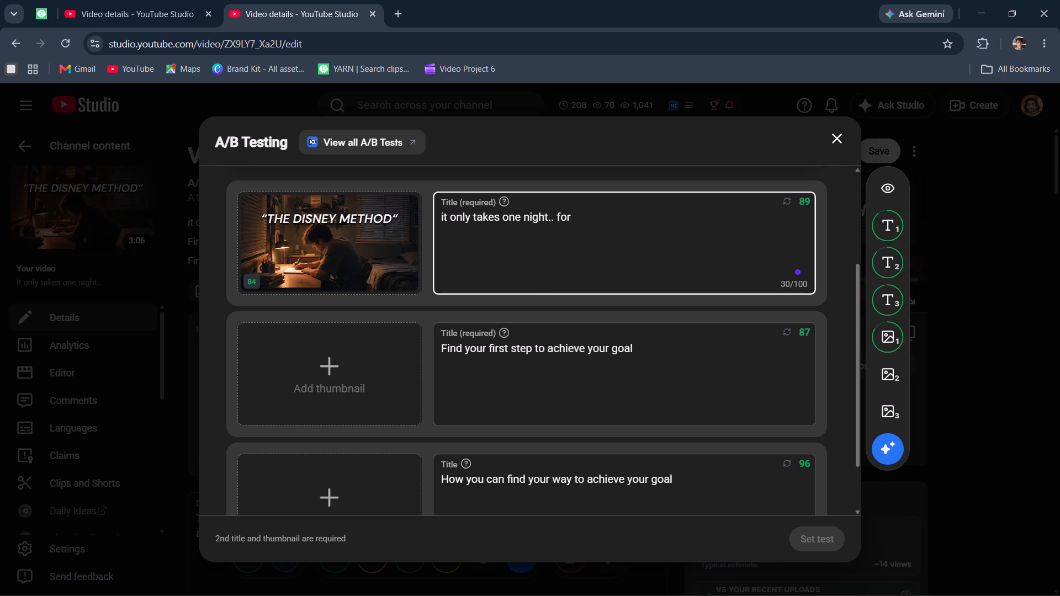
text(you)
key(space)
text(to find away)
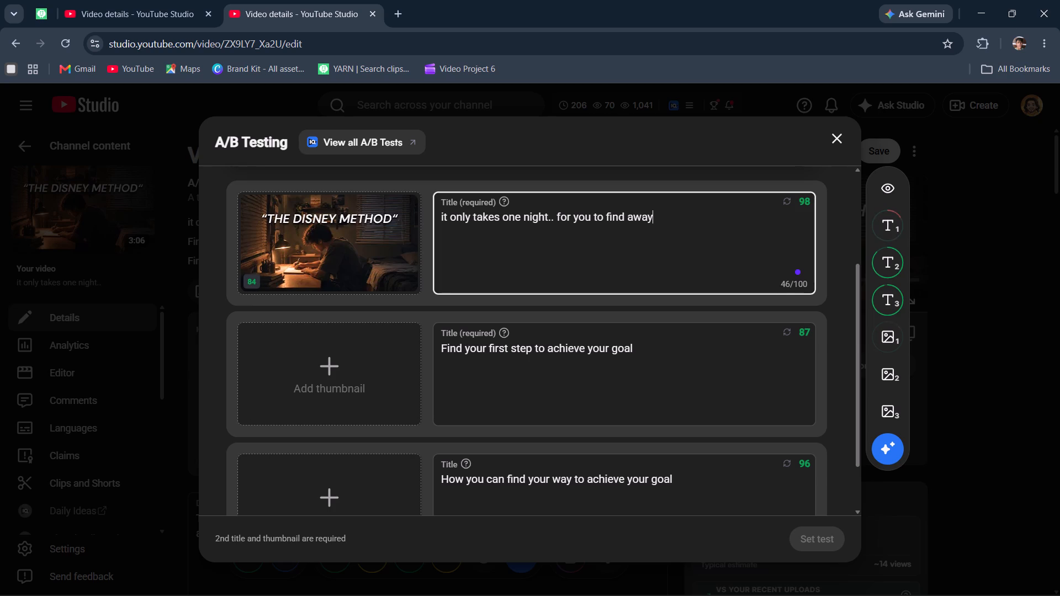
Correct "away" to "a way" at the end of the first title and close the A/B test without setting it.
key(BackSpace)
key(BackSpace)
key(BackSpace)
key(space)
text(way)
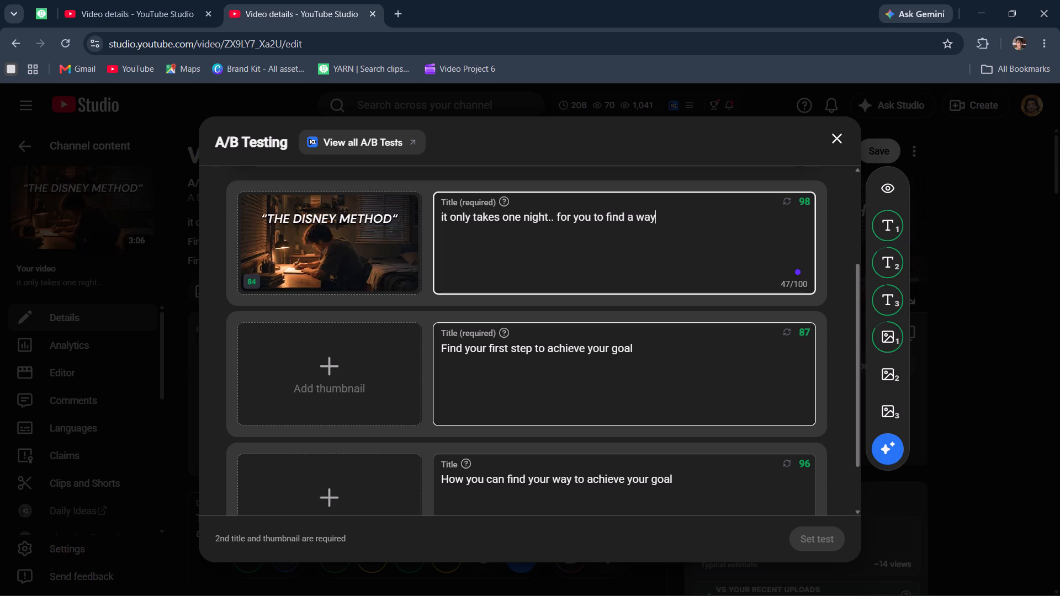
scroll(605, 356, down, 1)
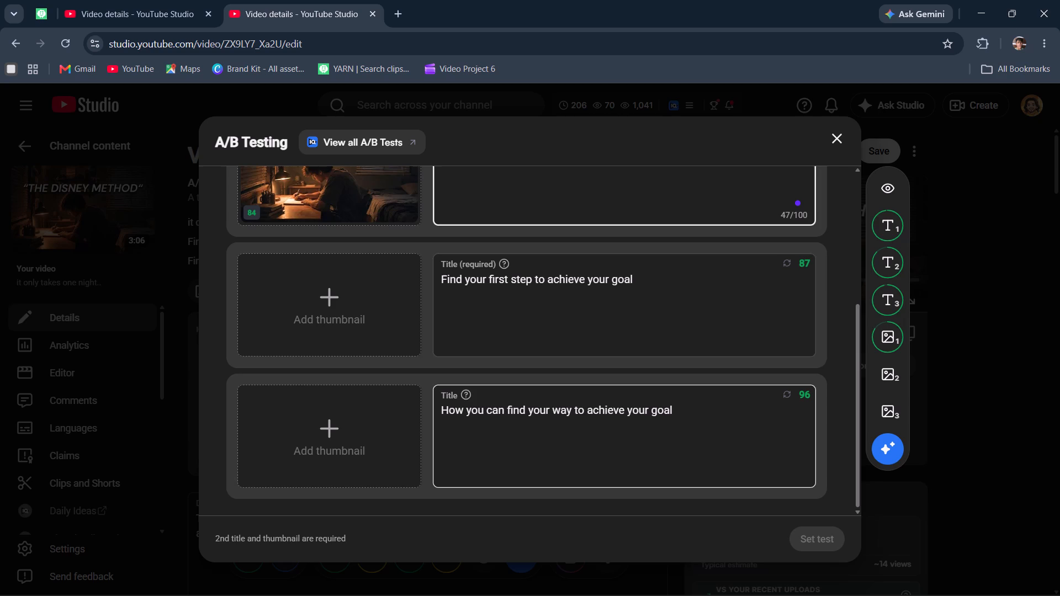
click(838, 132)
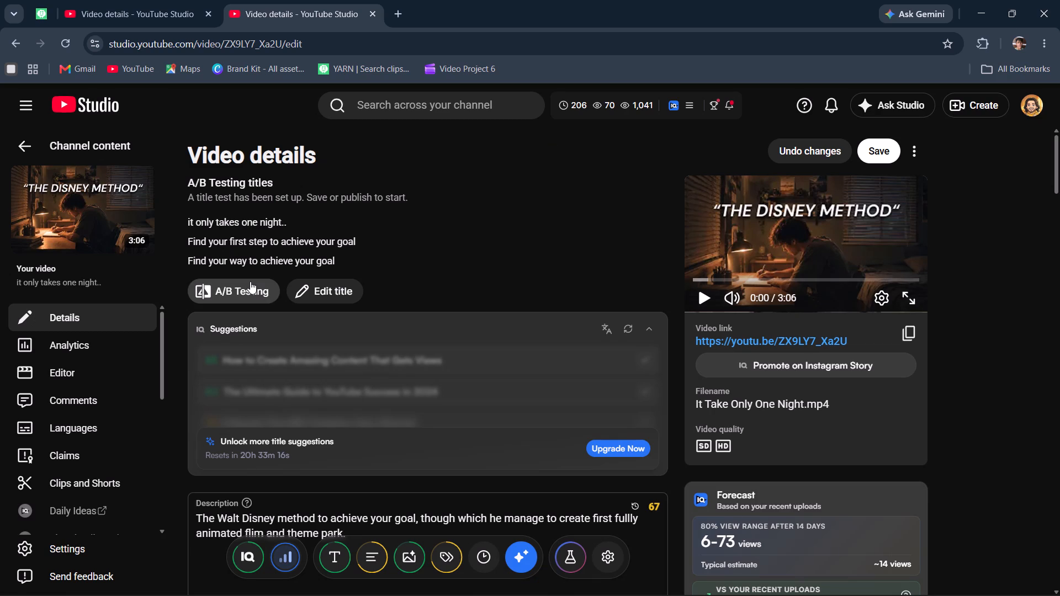
Reopen the A/B test and switch the test type to Title only.
click(250, 281)
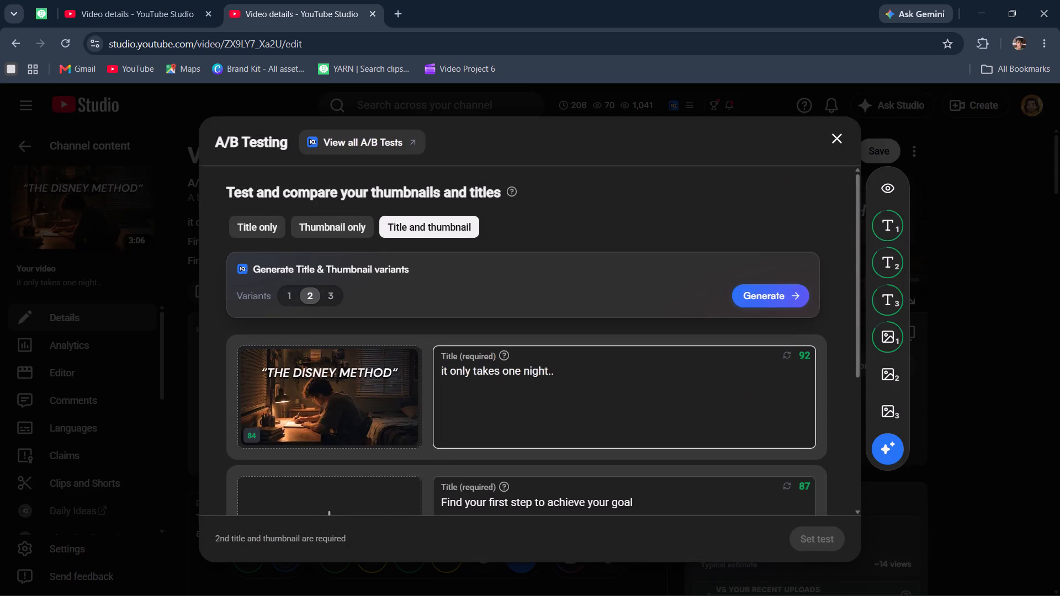
scroll(632, 409, down, 5)
click(634, 413)
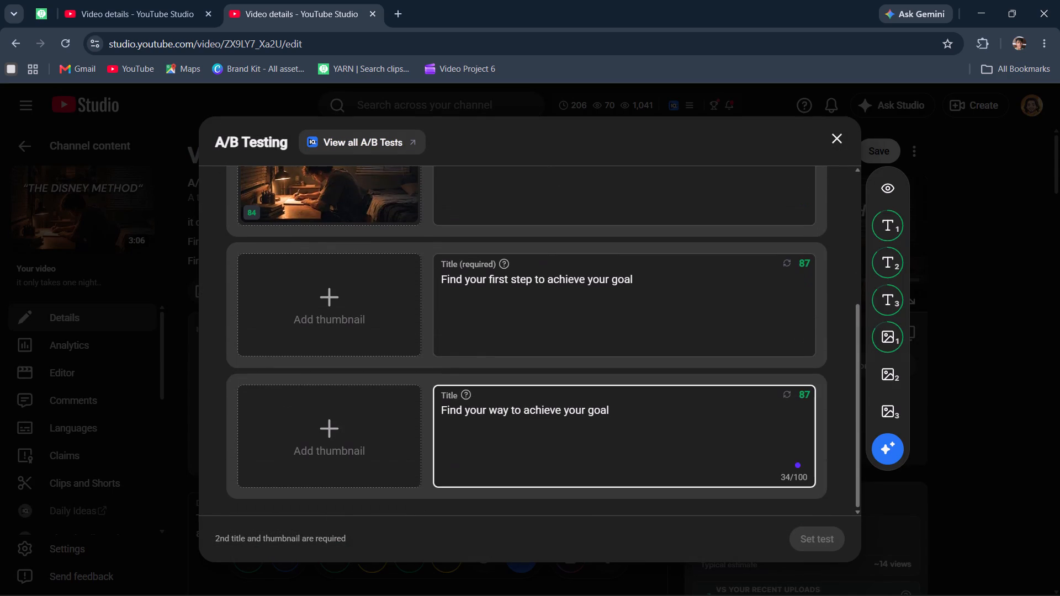
key(space)
click(781, 531)
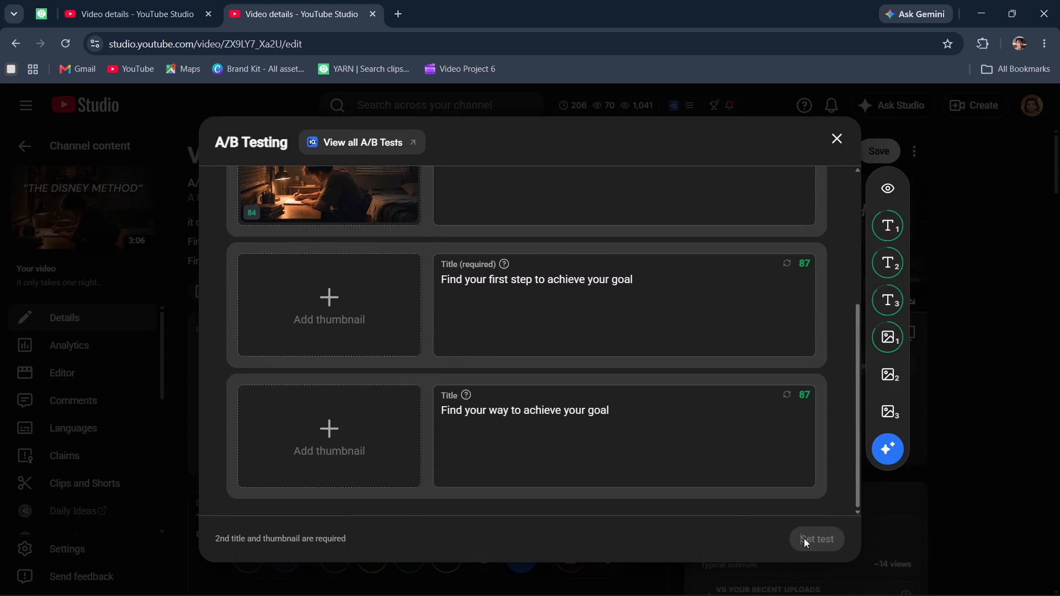
click(809, 541)
scroll(574, 333, up, 6)
click(261, 220)
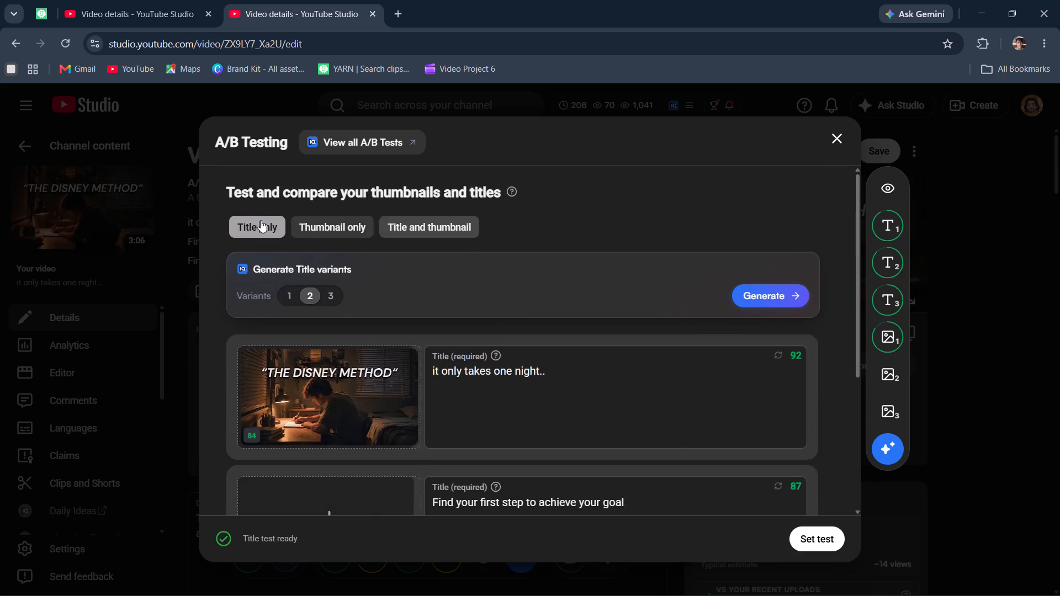
Extend the first title, "it only takes one night..", with "for you find your way".
scroll(497, 386, down, 3)
scroll(288, 262, up, 2)
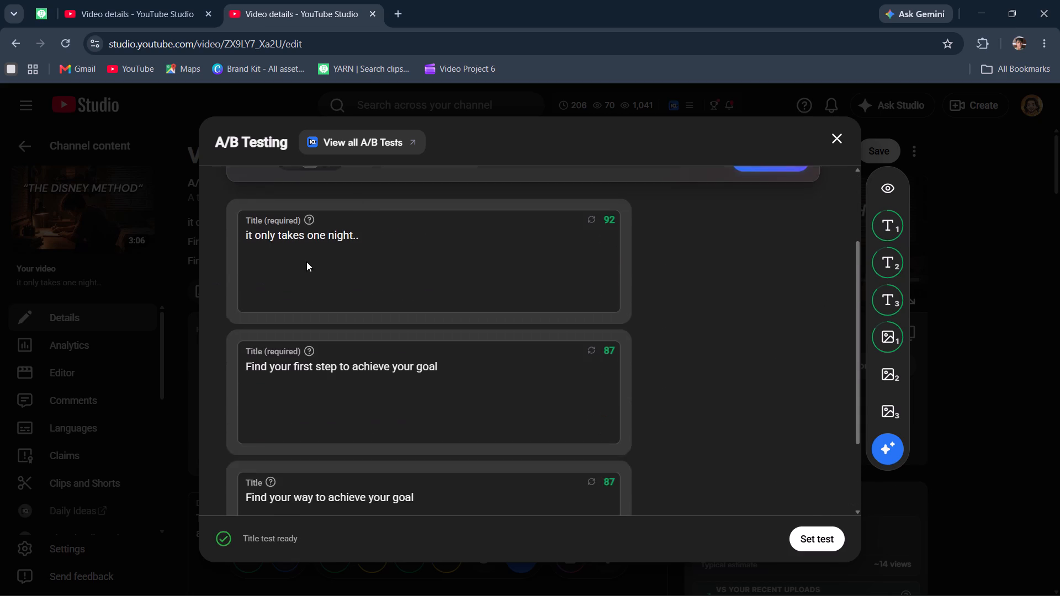
click(388, 305)
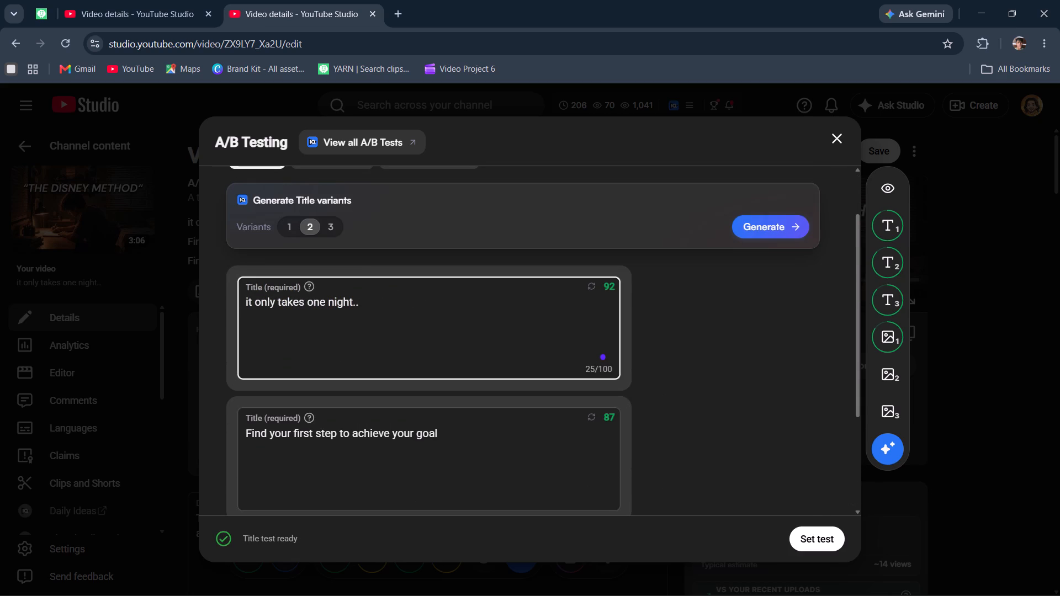
text(for you)
key(space)
text(find)
key(space)
text(your way)
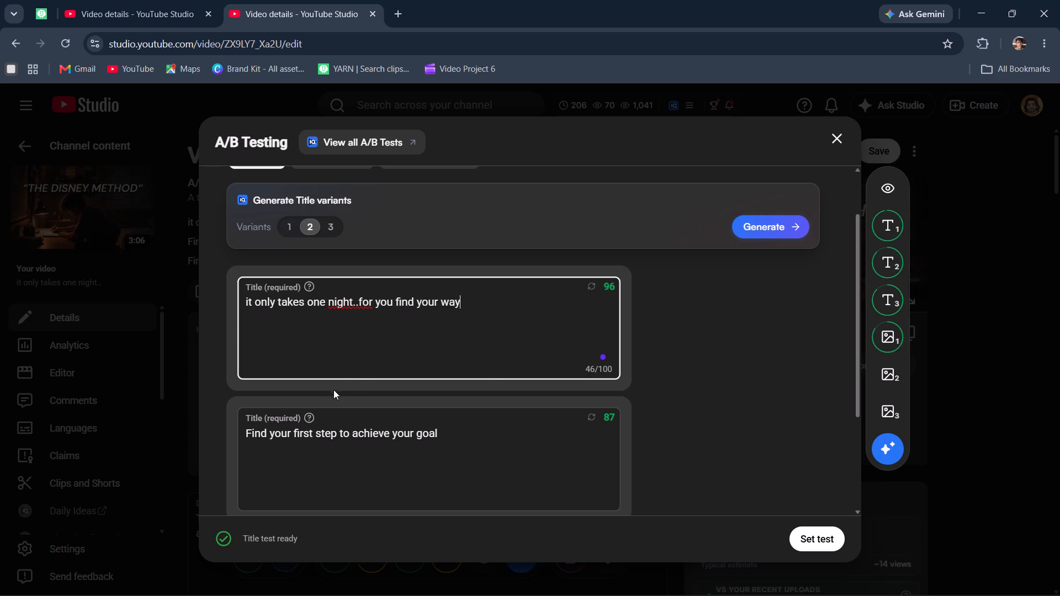
Change the opening "Find" of the third title to "How you can find", with "find" in lower case.
click(246, 434)
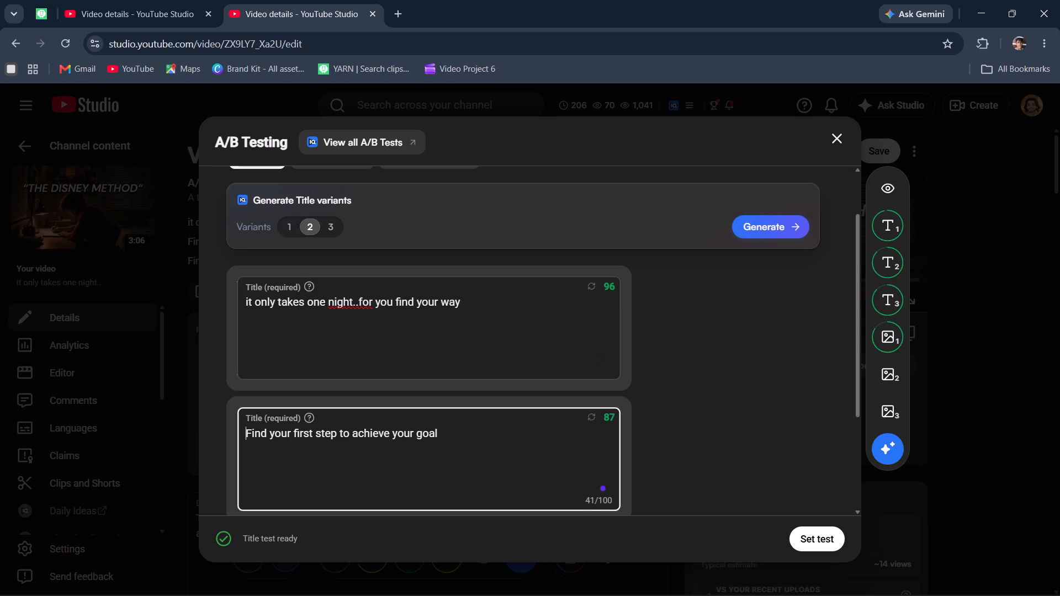
scroll(246, 434, down, 3)
click(248, 413)
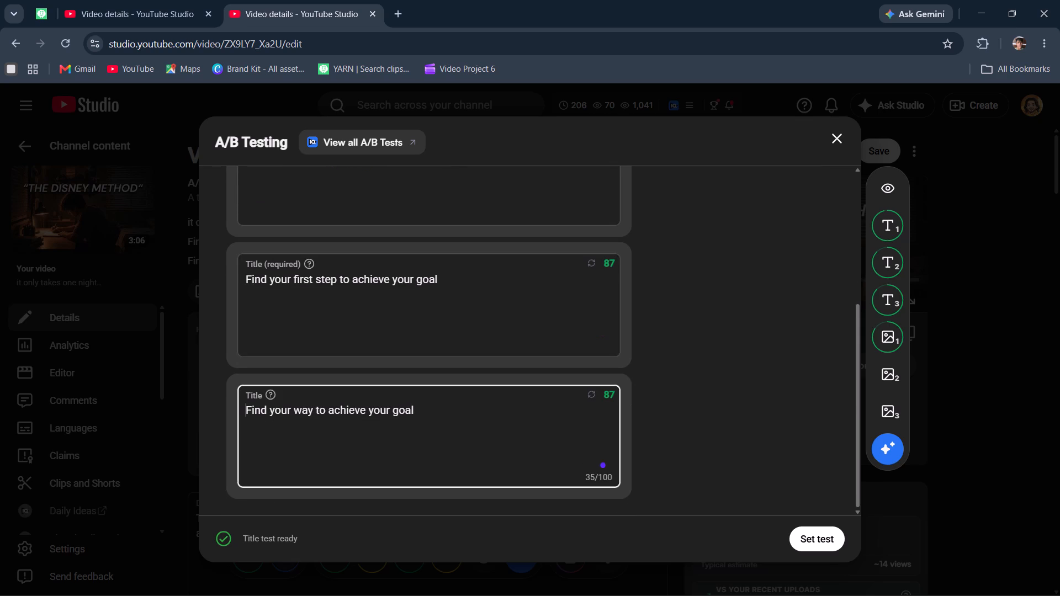
text(How you)
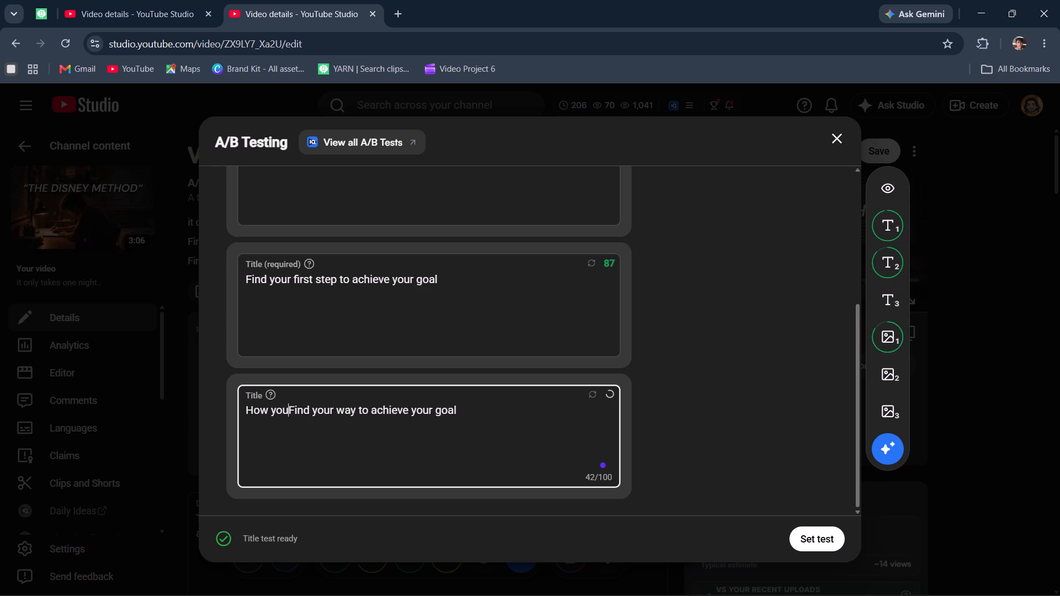
key(space)
text(can)
key(space)
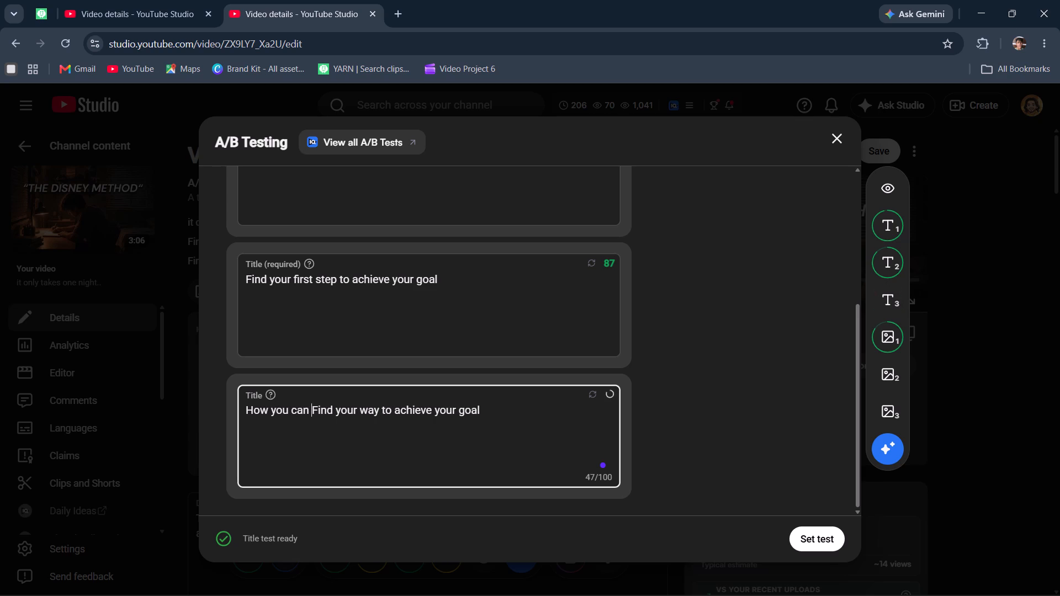
key(Right)
key(BackSpace)
key(f)
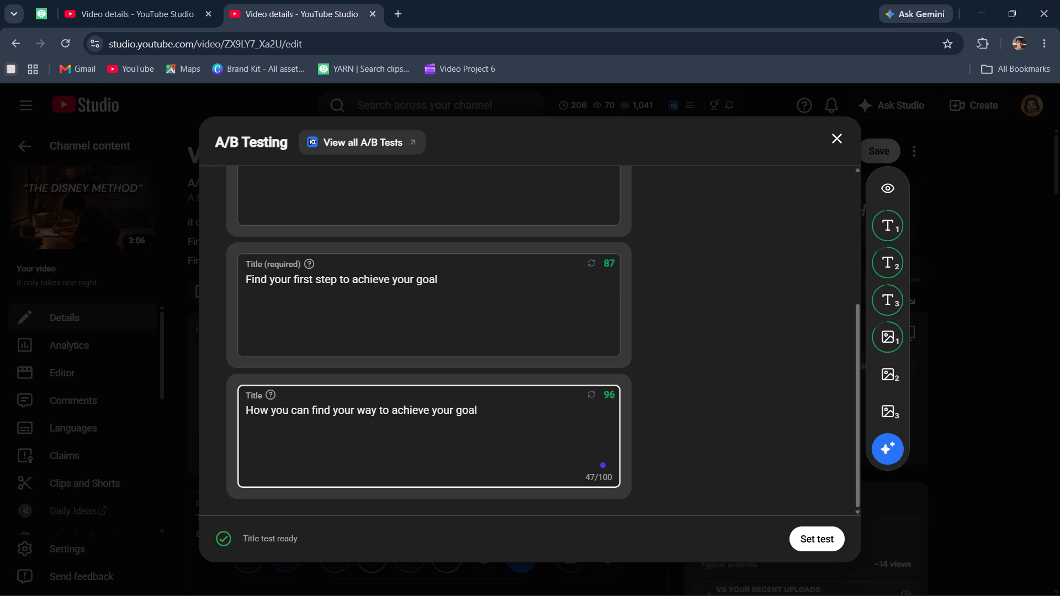
Insert "impossible" before "goal" in the second title, fixing its spelling with the spell-check suggestion.
scroll(312, 317, up, 1)
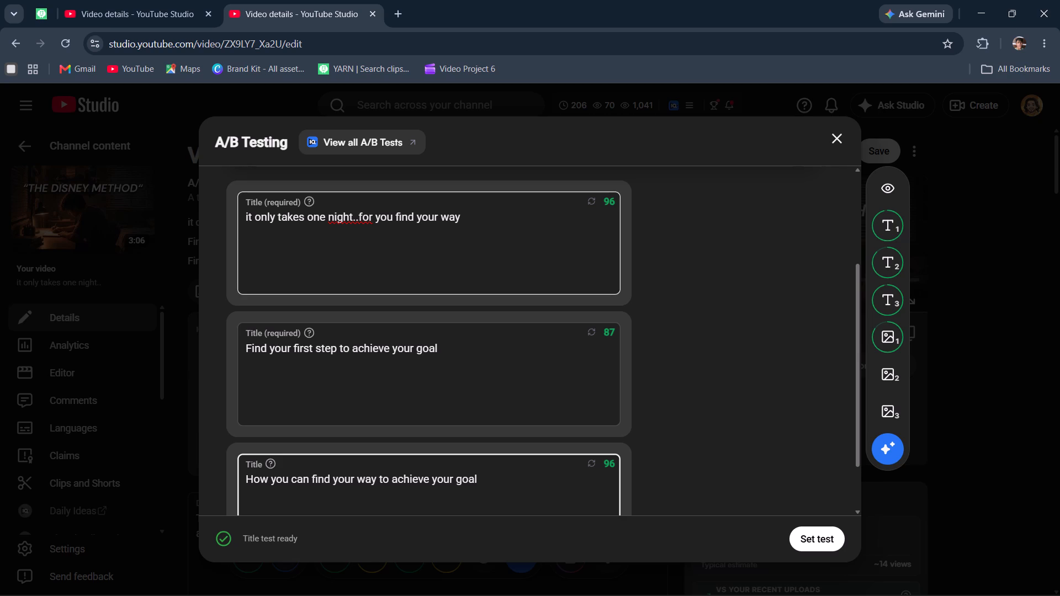
click(246, 344)
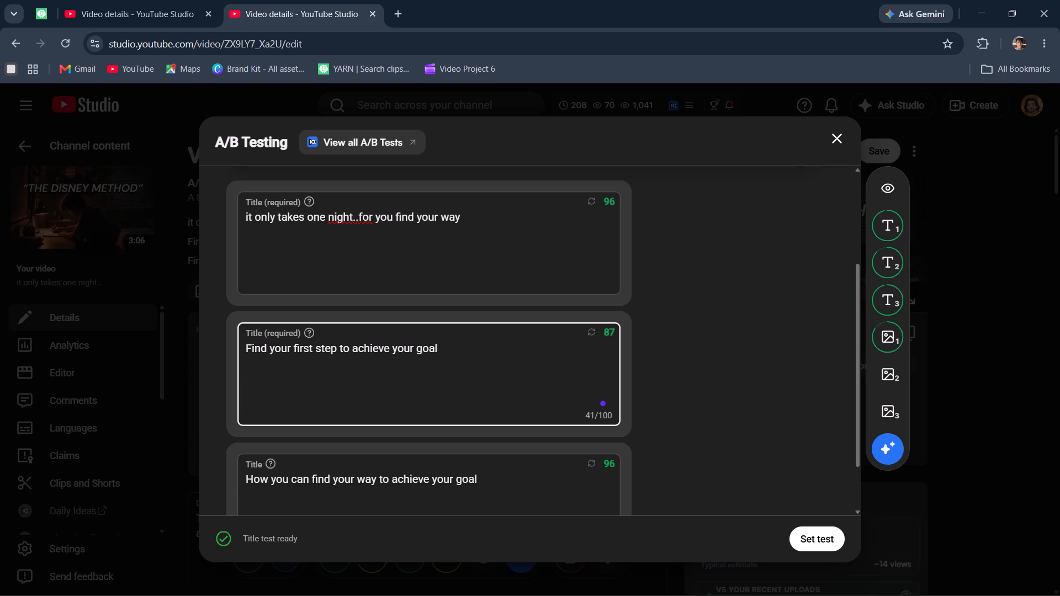
click(441, 349)
drag(441, 349, 420, 347)
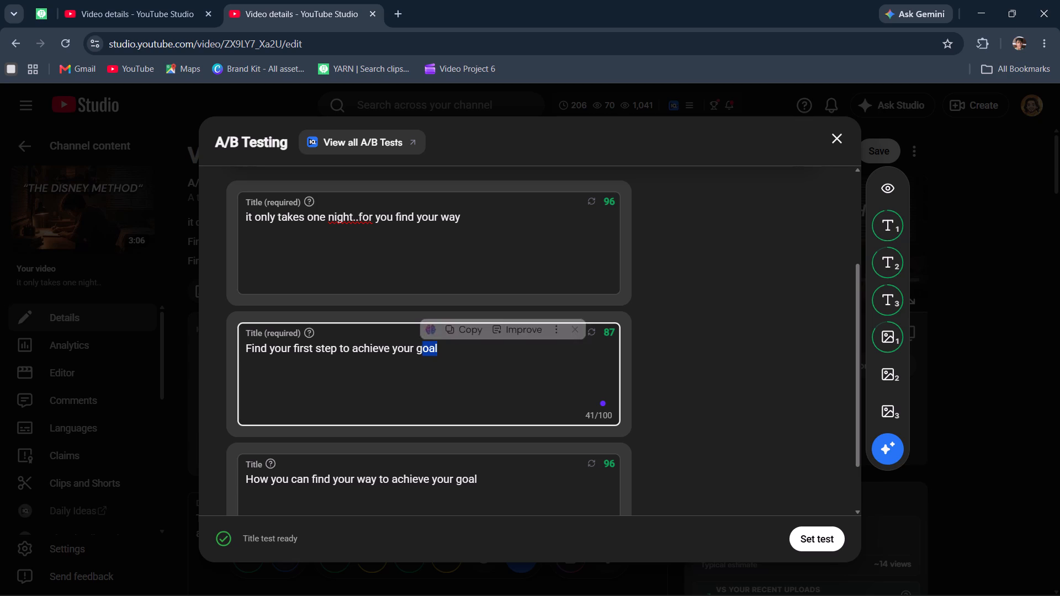
click(412, 347)
click(415, 349)
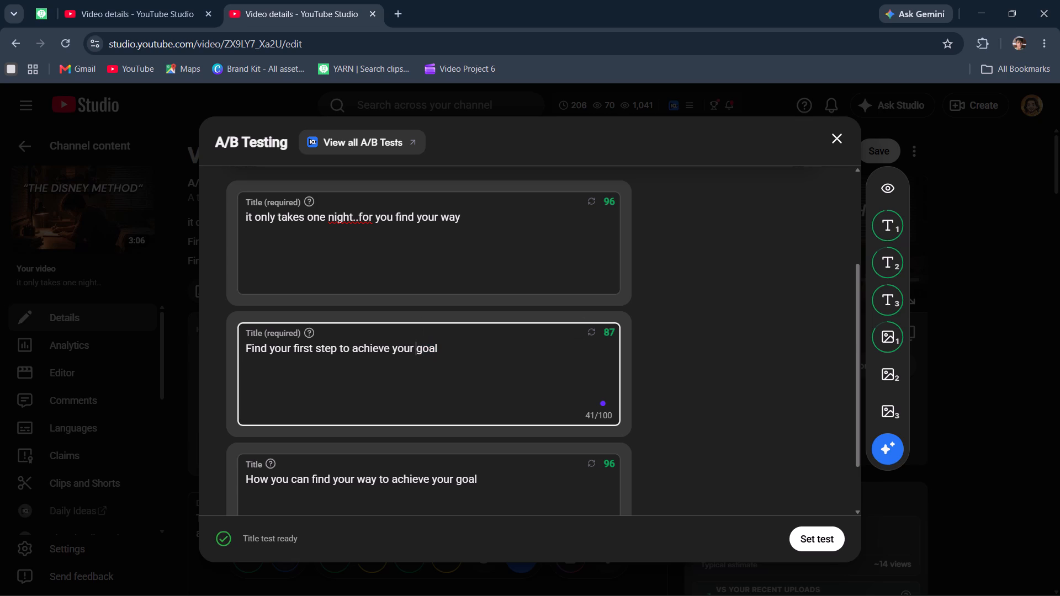
text(imp)
text(siiable)
key(space)
right_click(443, 343)
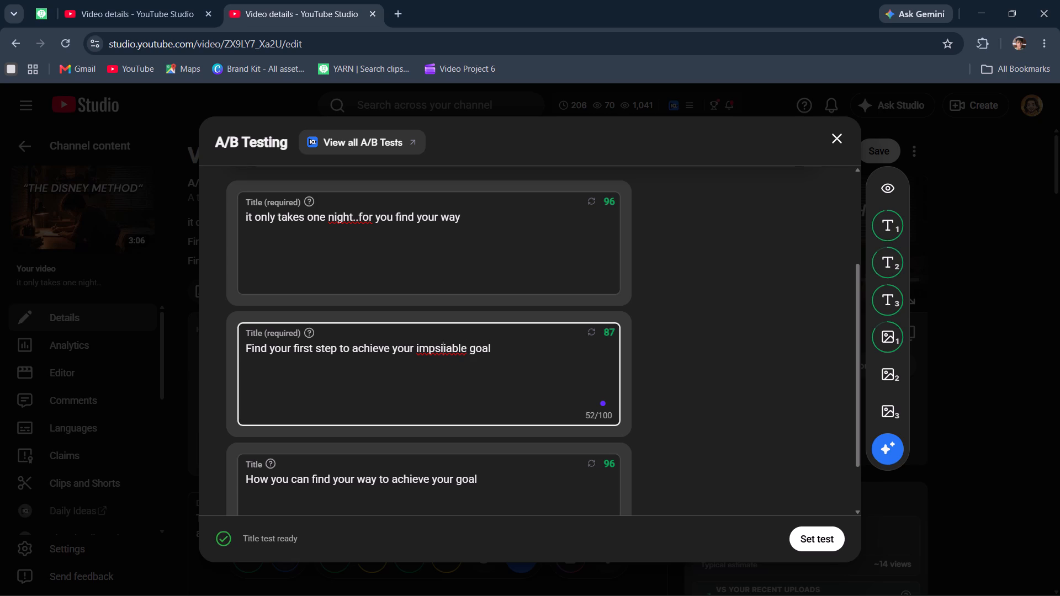
click(428, 382)
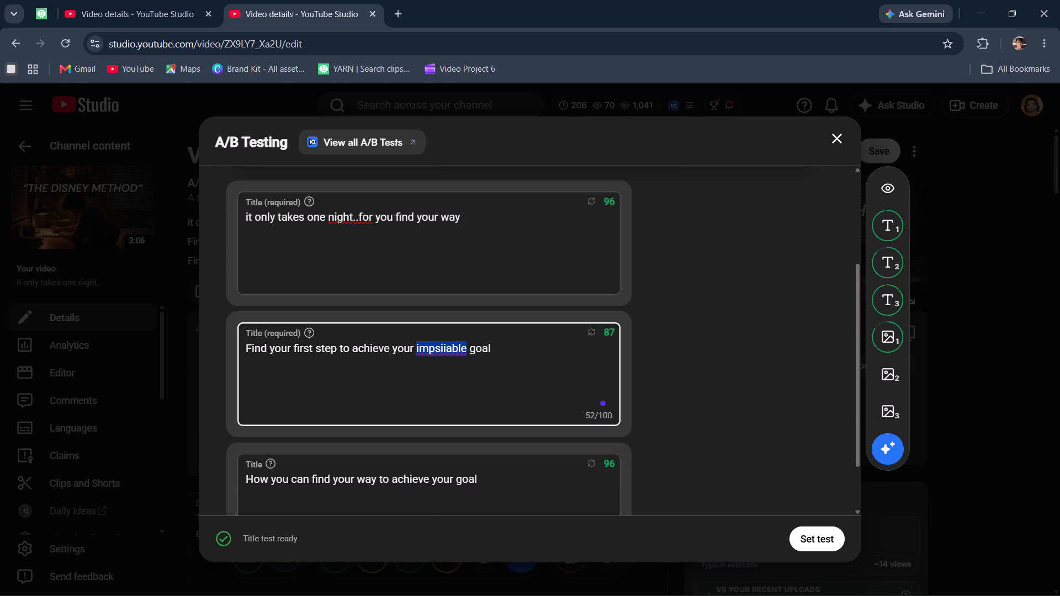
click(449, 343)
right_click(450, 353)
right_click(450, 352)
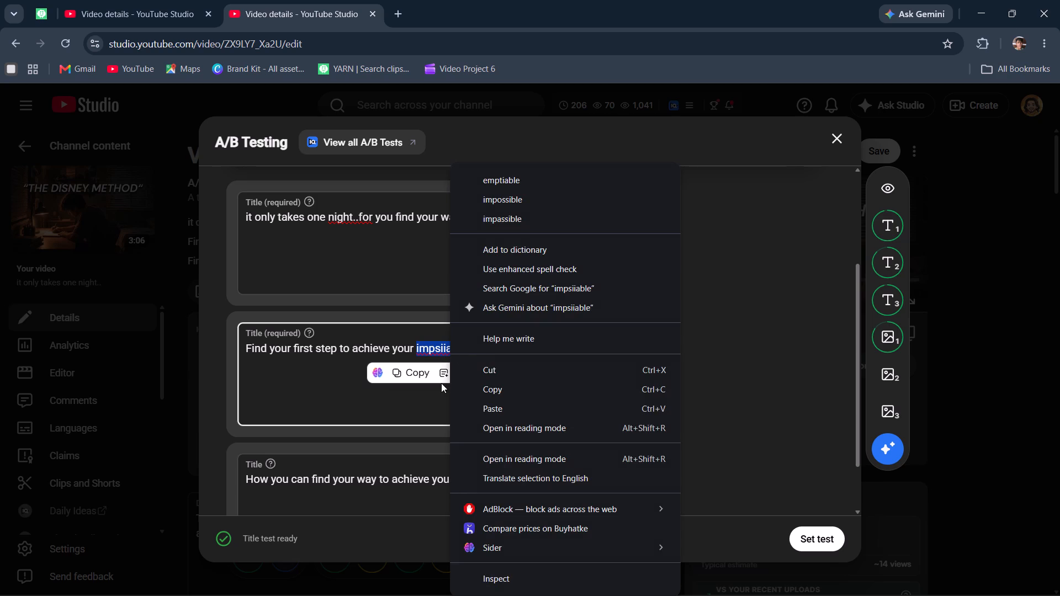
click(518, 195)
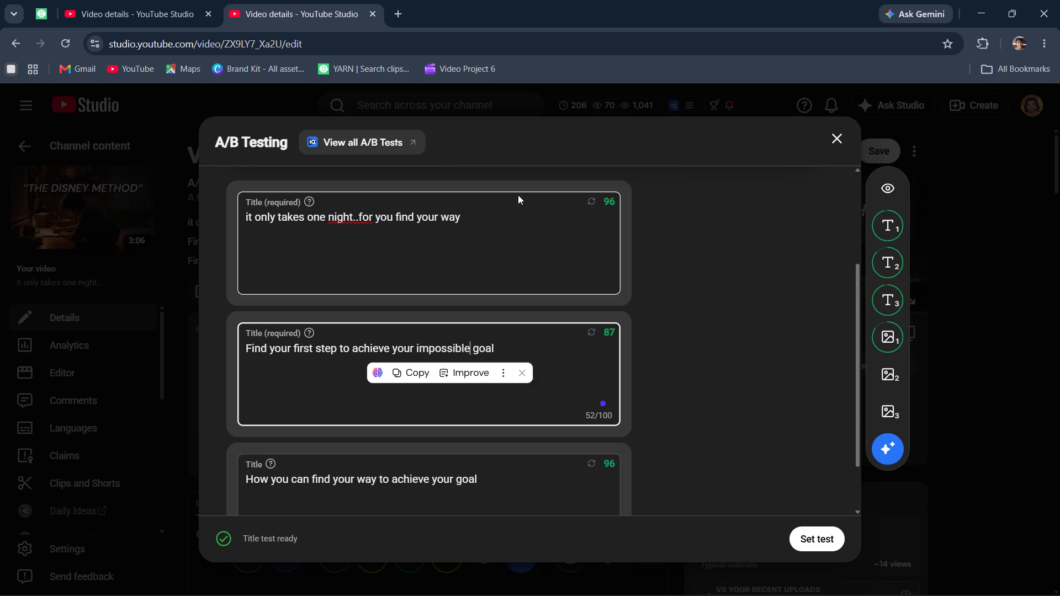
click(508, 349)
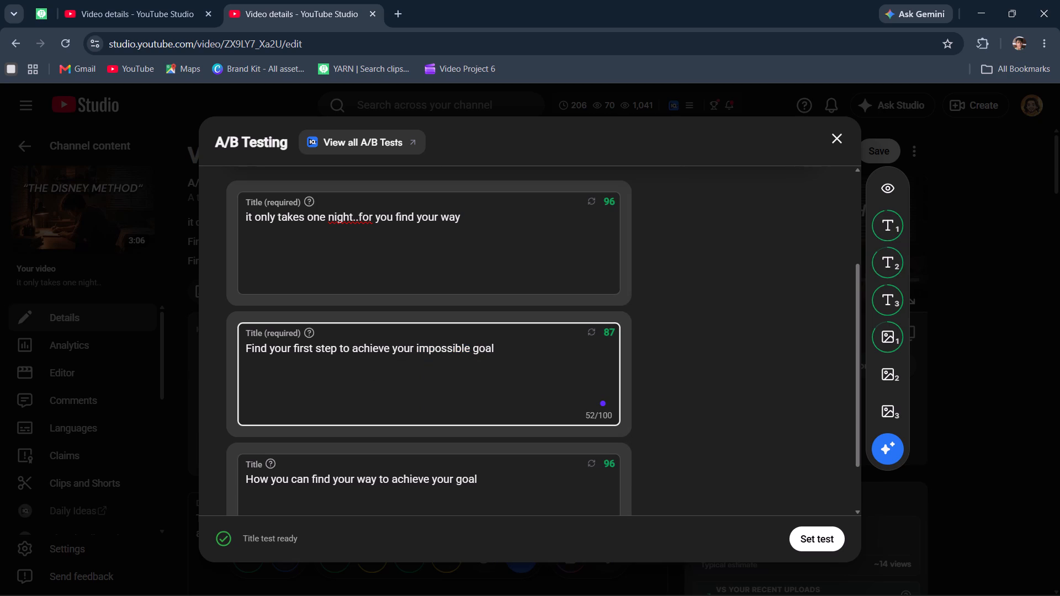
Remove the word "first" from the second title, keeping a space between "your" and "step".
click(294, 347)
drag(316, 349, 296, 350)
drag(296, 350, 291, 355)
key(BackSpace)
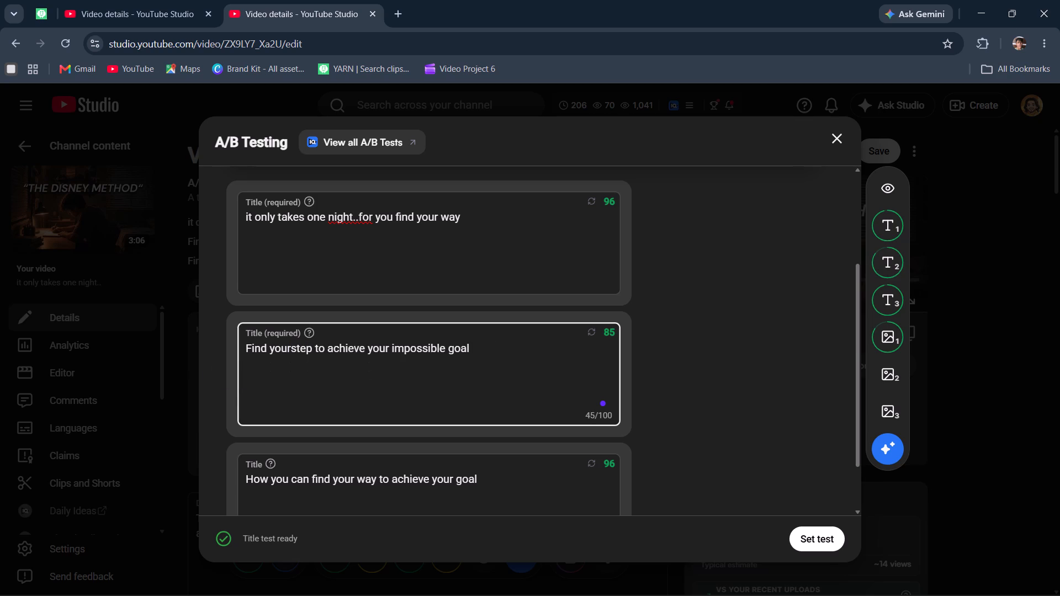
key(space)
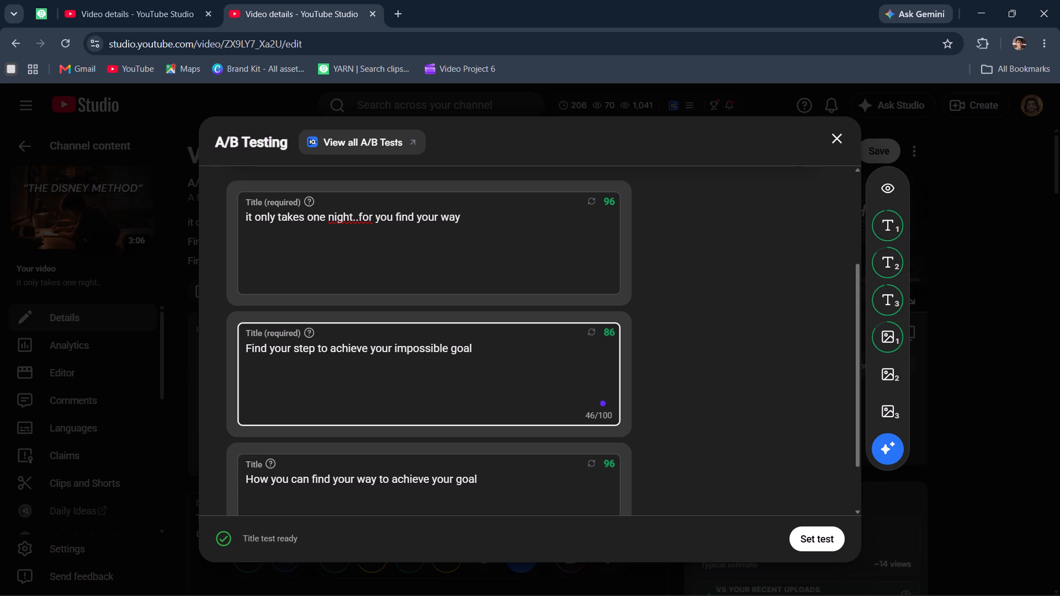
Replace the words before "to achieve" in the second title with "How".
click(269, 343)
key(BackSpace)
key(BackSpace)
key(BackSpace)
key(BackSpace)
key(BackSpace)
key(BackSpace)
key(BackSpace)
key(BackSpace)
key(BackSpace)
key(BackSpace)
key(BackSpace)
key(BackSpace)
key(BackSpace)
key(BackSpace)
key(BackSpace)
key(BackSpace)
key(BackSpace)
key(BackSpace)
key(BackSpace)
key(BackSpace)
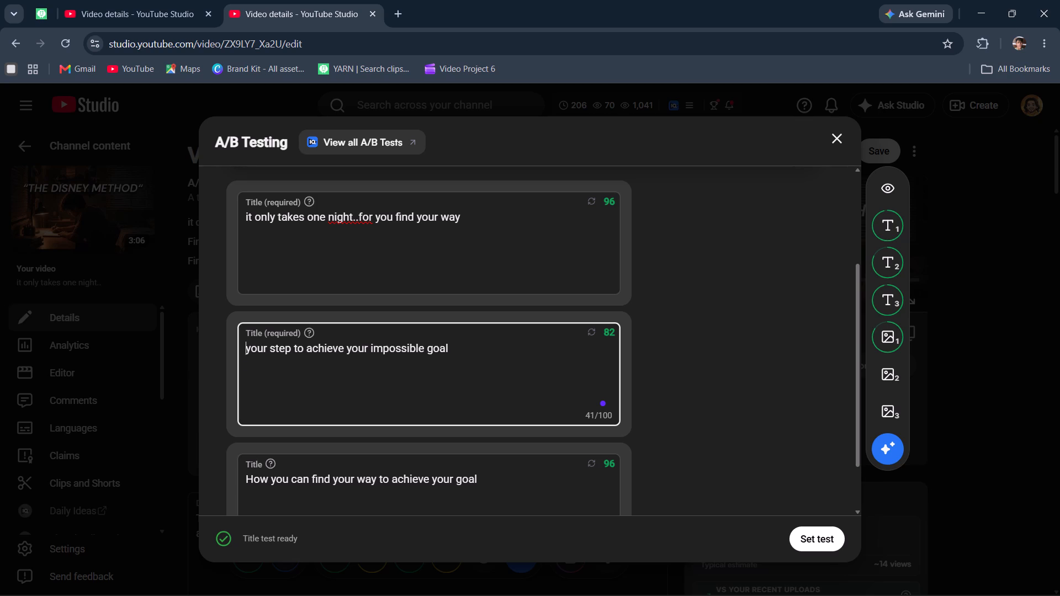
drag(295, 344, 233, 354)
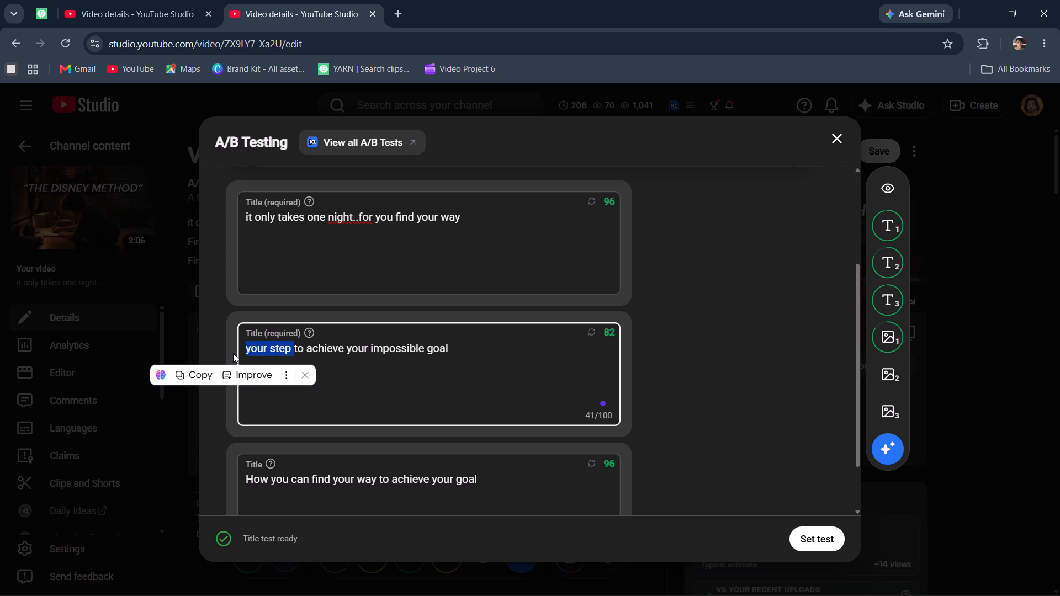
key(BackSpace)
key(h)
key(o)
text(w to)
key(space)
key(BackSpace)
key(BackSpace)
key(BackSpace)
key(BackSpace)
key(BackSpace)
key(BackSpace)
key(BackSpace)
key(BackSpace)
key(BackSpace)
key(BackSpace)
key(BackSpace)
key(BackSpace)
key(BackSpace)
key(BackSpace)
key(BackSpace)
key(BackSpace)
key(BackSpace)
key(BackSpace)
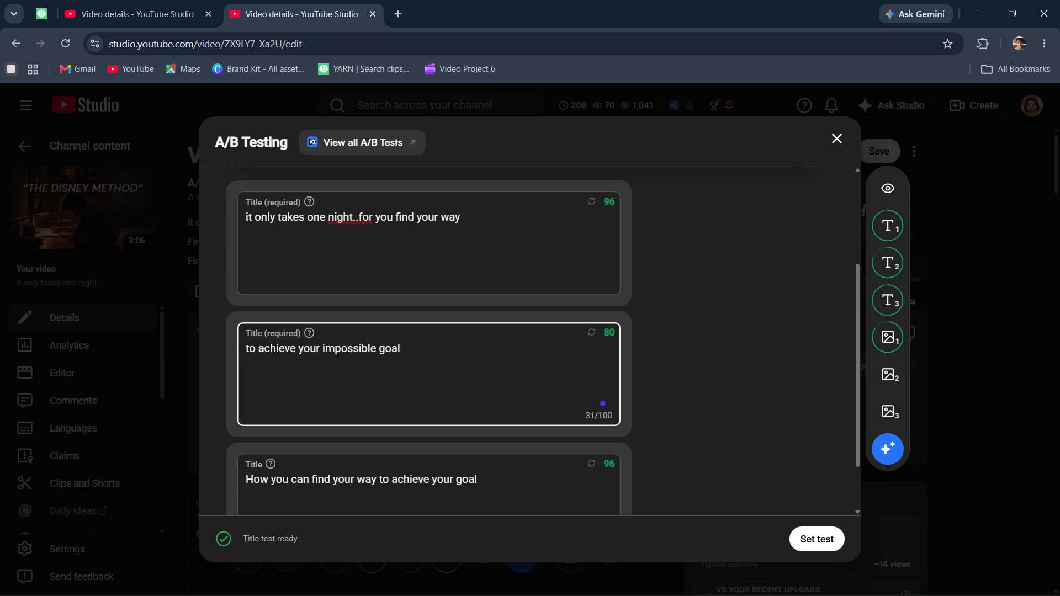
text(How)
key(space)
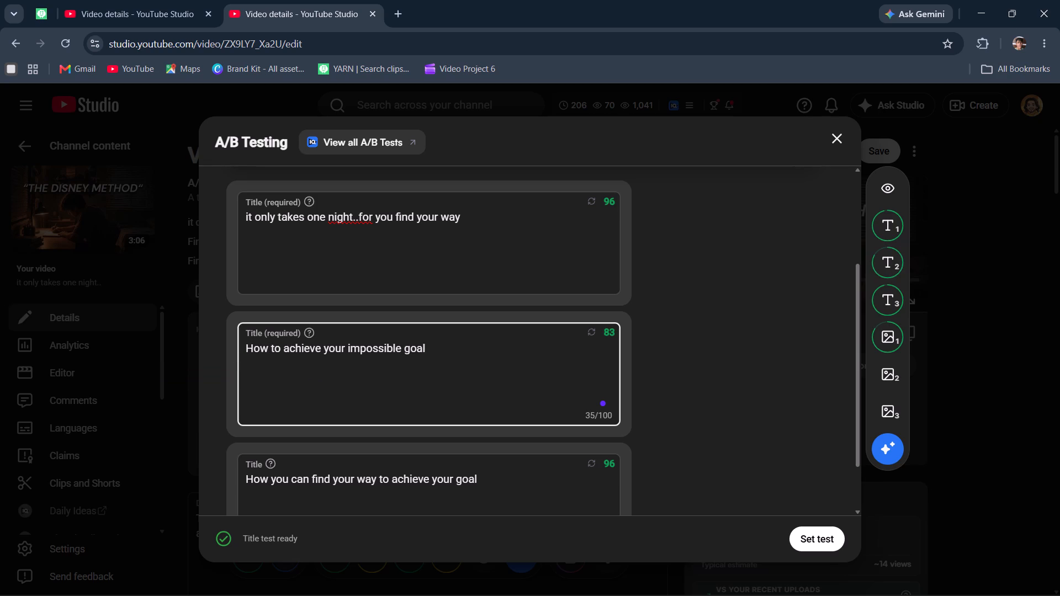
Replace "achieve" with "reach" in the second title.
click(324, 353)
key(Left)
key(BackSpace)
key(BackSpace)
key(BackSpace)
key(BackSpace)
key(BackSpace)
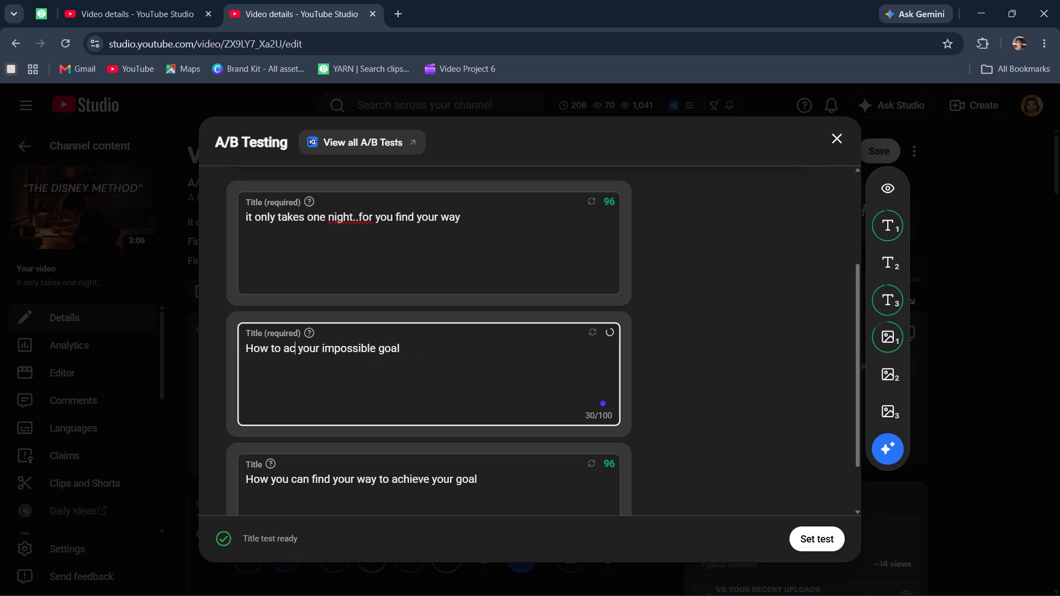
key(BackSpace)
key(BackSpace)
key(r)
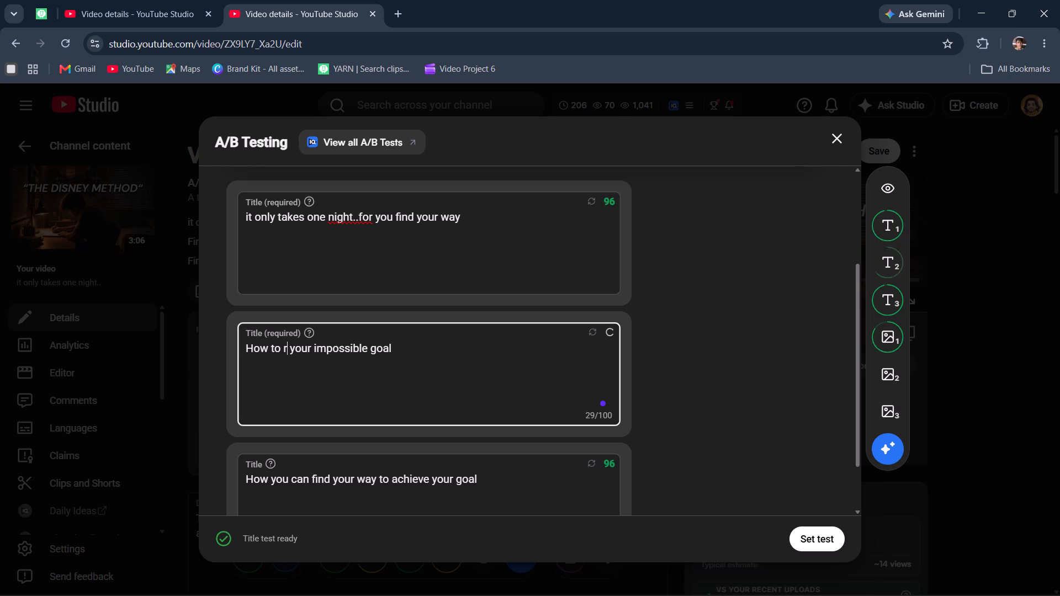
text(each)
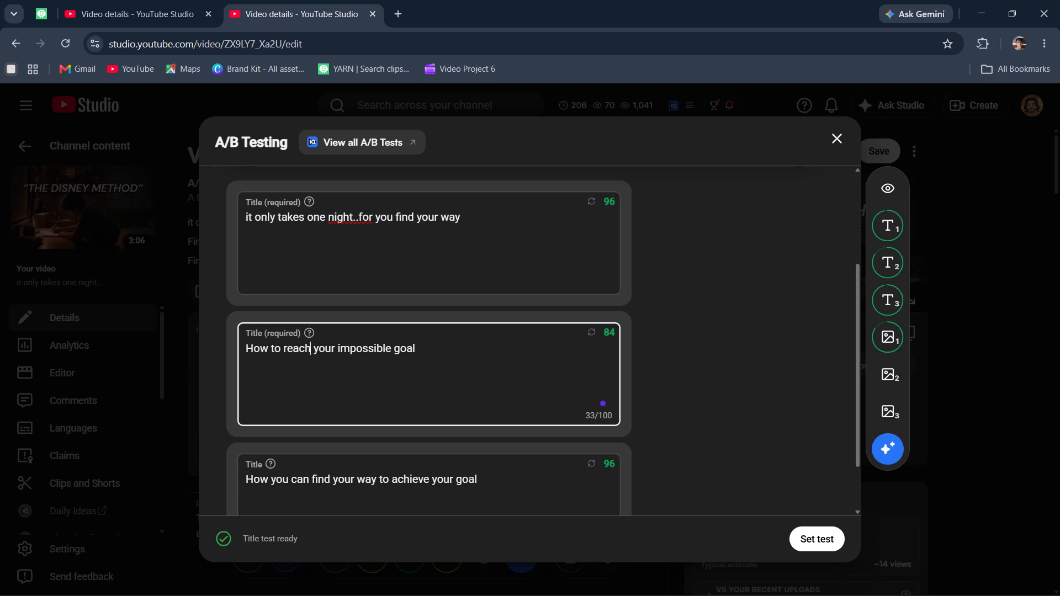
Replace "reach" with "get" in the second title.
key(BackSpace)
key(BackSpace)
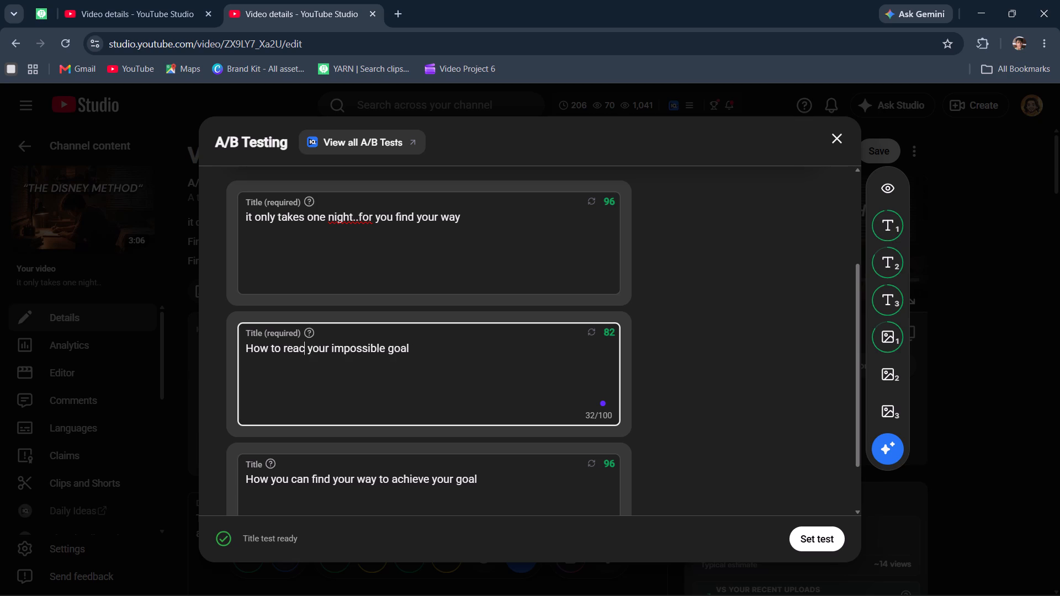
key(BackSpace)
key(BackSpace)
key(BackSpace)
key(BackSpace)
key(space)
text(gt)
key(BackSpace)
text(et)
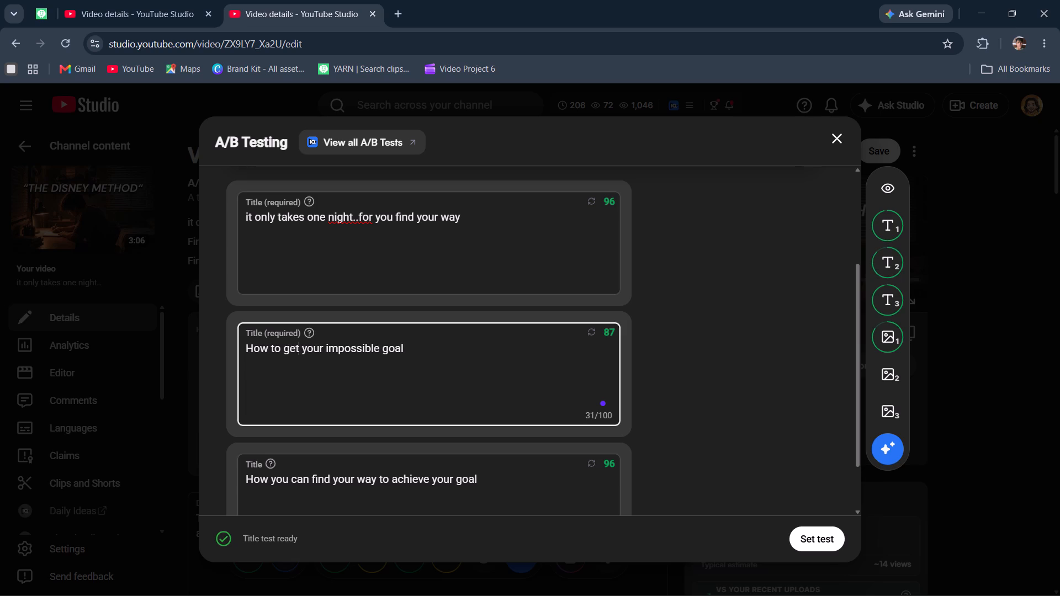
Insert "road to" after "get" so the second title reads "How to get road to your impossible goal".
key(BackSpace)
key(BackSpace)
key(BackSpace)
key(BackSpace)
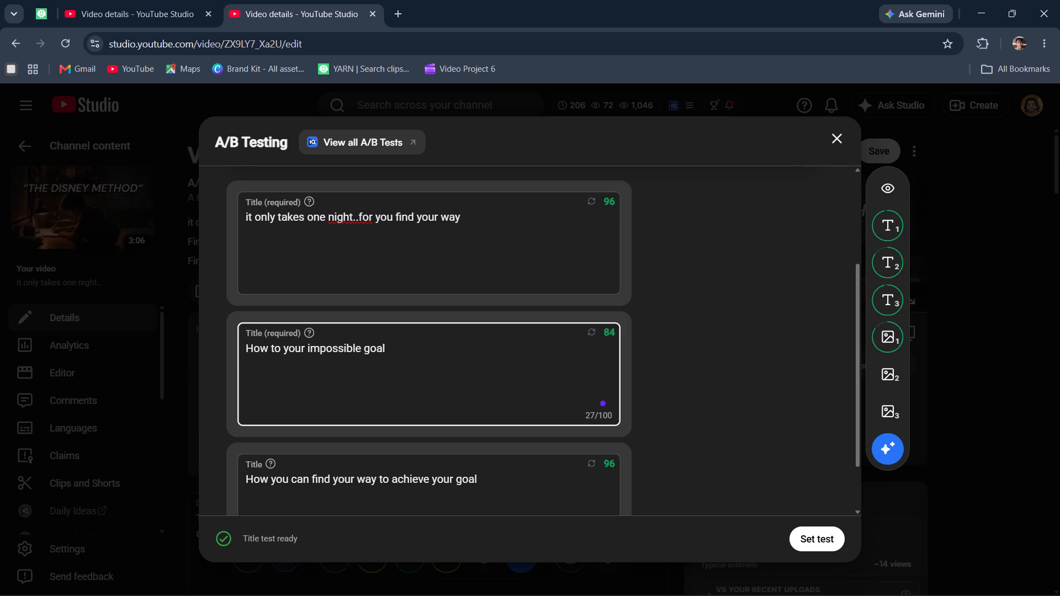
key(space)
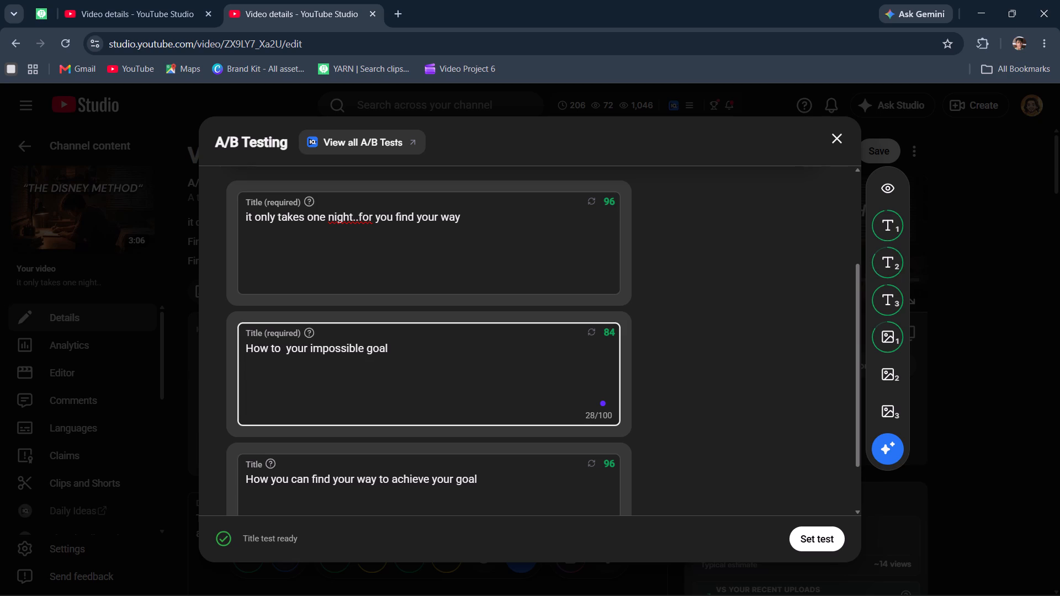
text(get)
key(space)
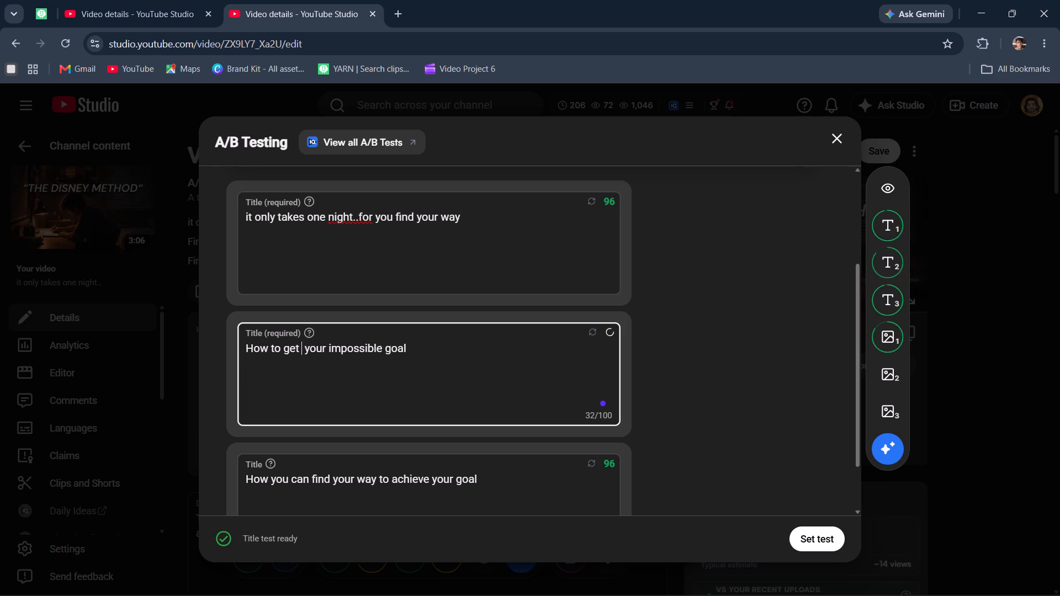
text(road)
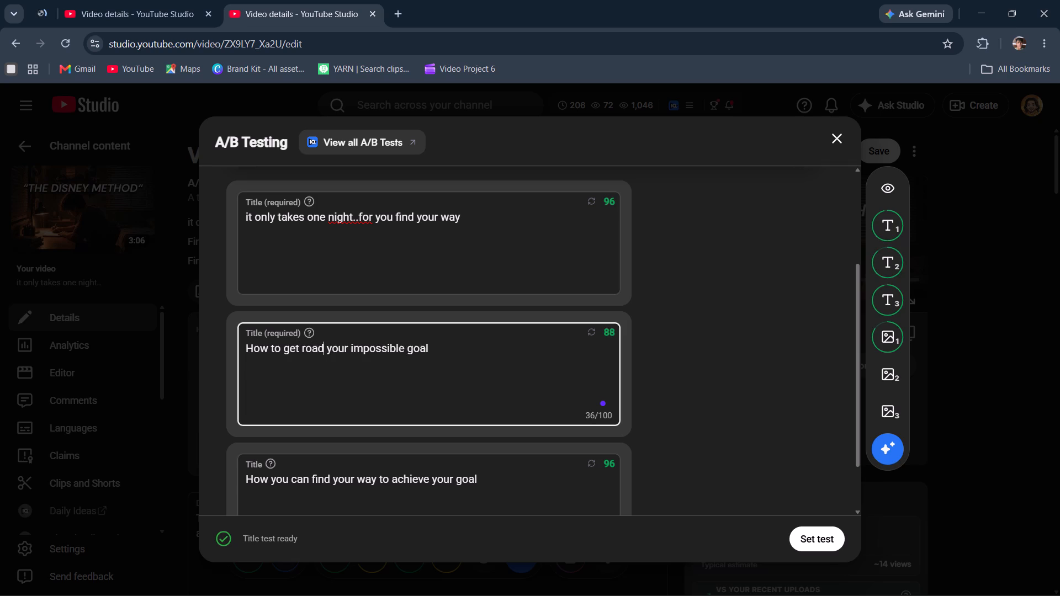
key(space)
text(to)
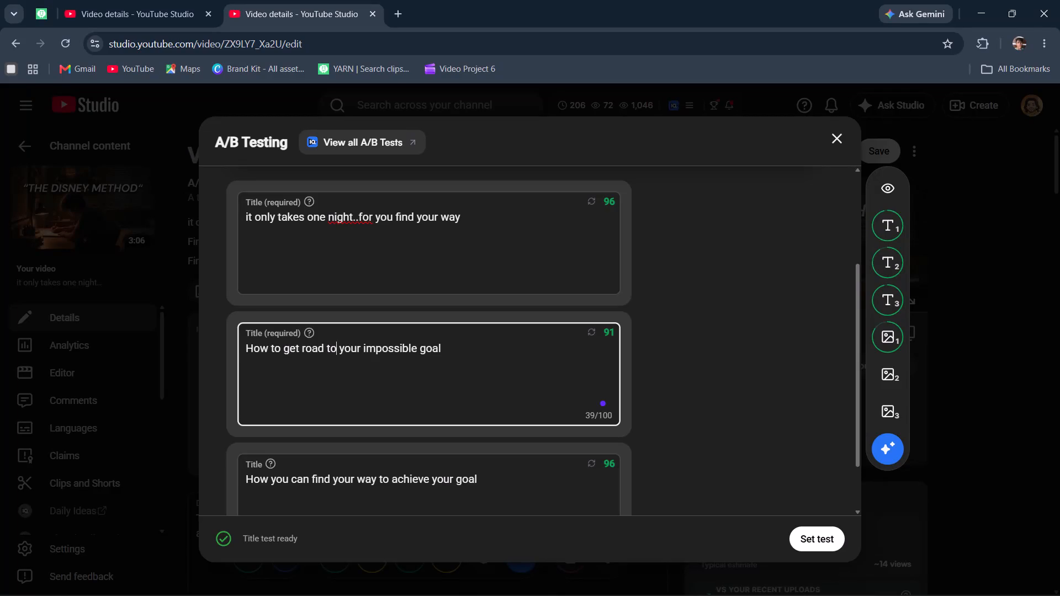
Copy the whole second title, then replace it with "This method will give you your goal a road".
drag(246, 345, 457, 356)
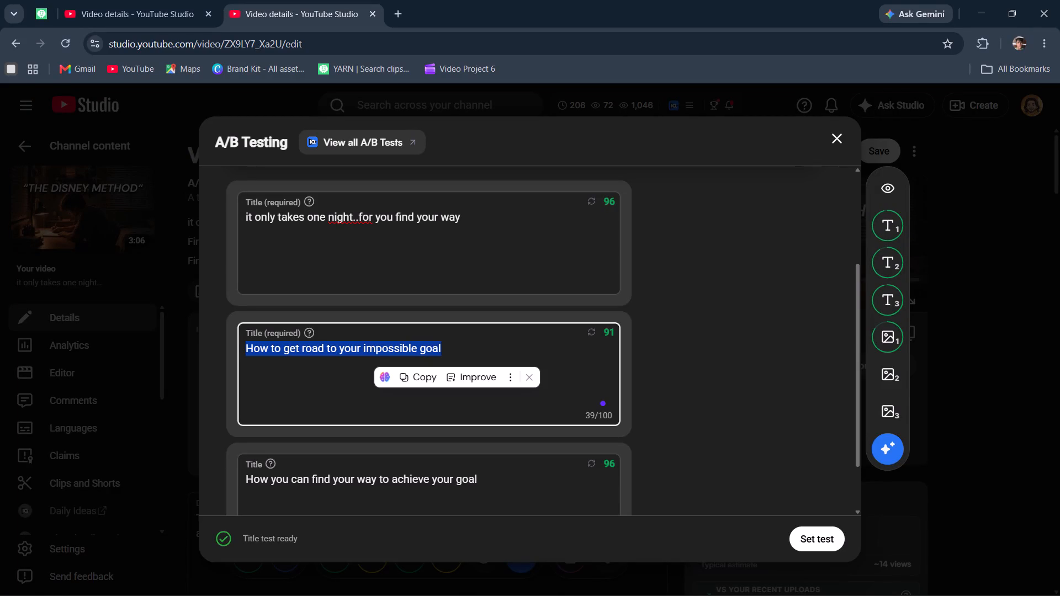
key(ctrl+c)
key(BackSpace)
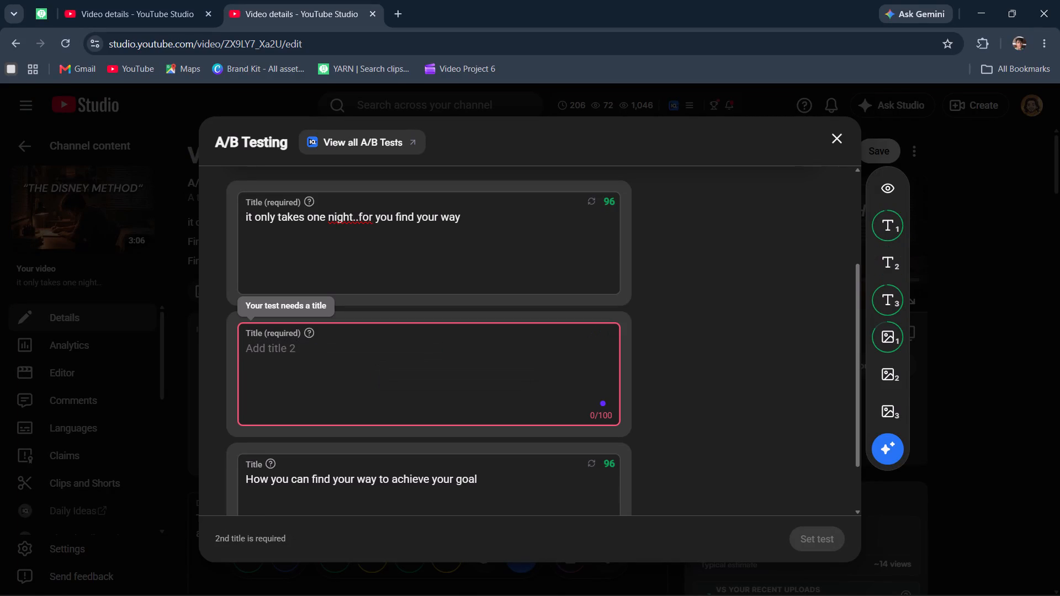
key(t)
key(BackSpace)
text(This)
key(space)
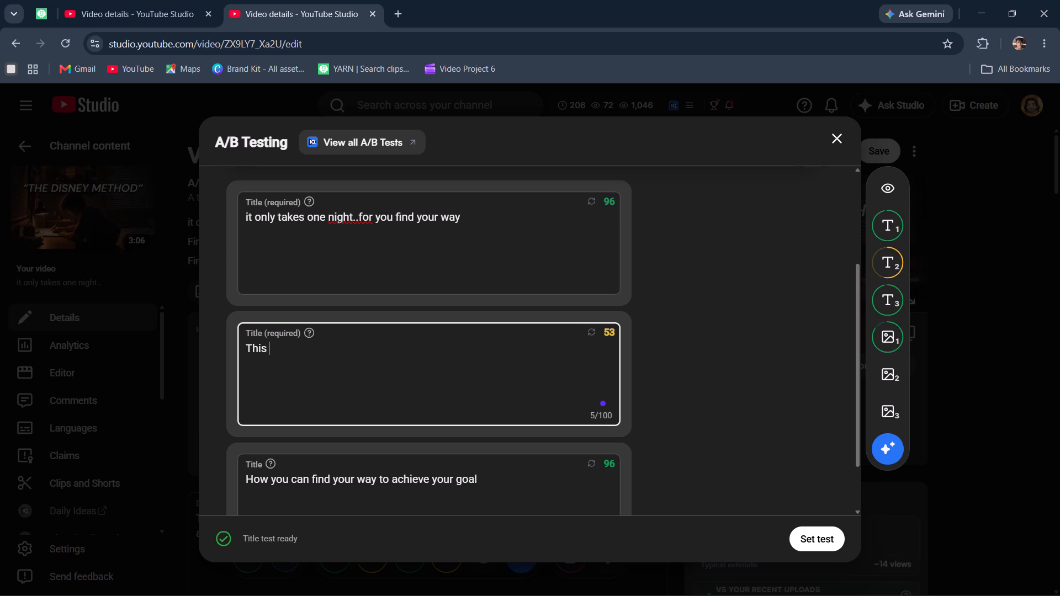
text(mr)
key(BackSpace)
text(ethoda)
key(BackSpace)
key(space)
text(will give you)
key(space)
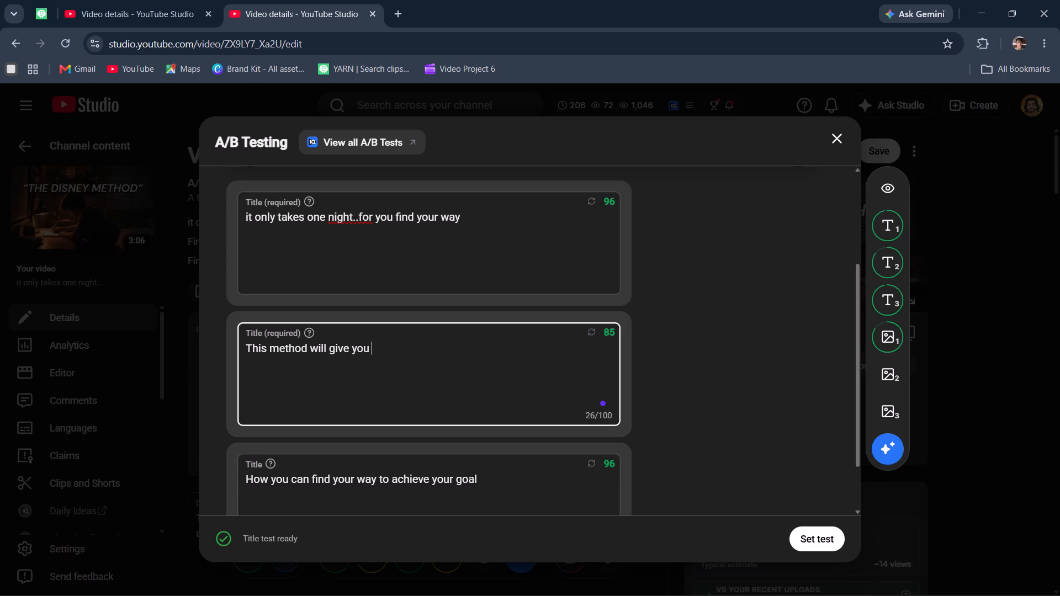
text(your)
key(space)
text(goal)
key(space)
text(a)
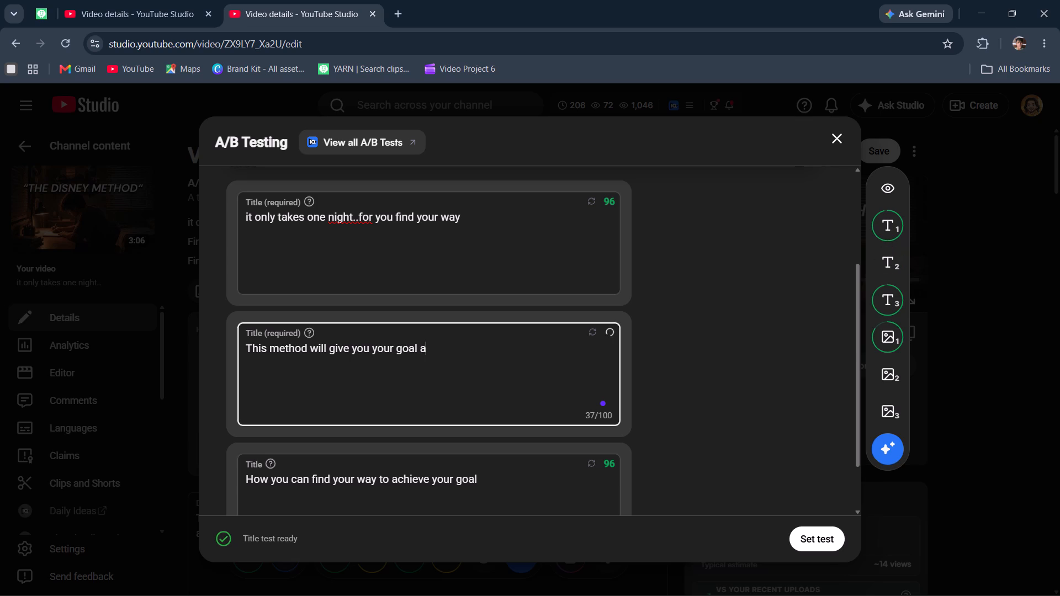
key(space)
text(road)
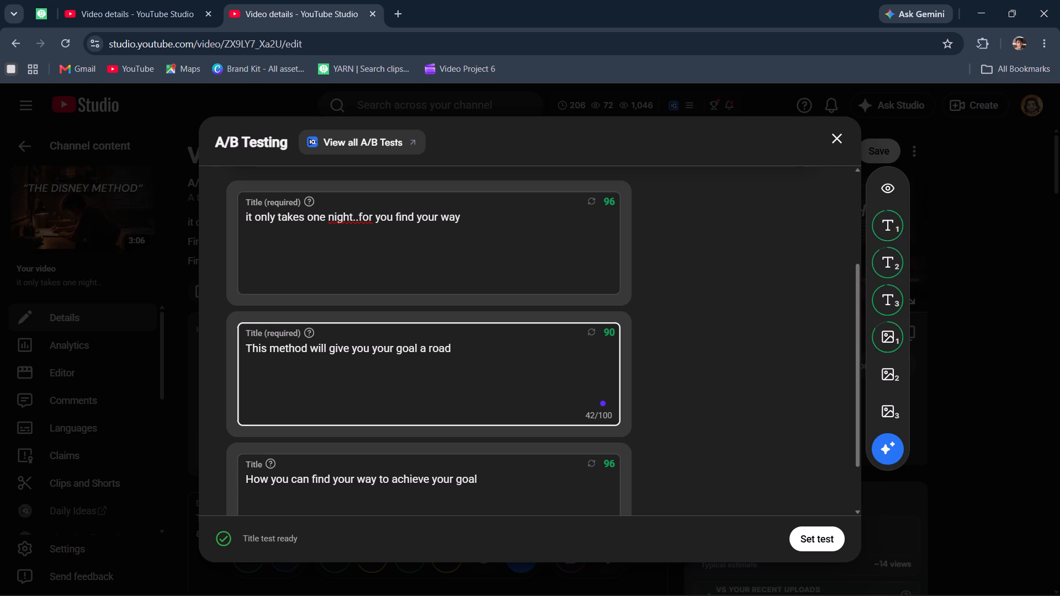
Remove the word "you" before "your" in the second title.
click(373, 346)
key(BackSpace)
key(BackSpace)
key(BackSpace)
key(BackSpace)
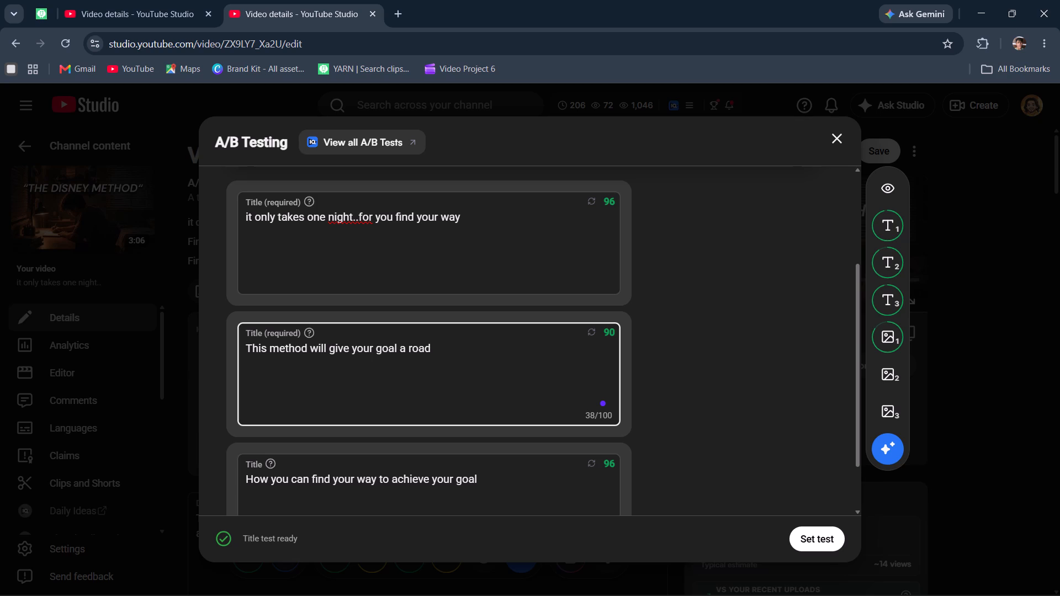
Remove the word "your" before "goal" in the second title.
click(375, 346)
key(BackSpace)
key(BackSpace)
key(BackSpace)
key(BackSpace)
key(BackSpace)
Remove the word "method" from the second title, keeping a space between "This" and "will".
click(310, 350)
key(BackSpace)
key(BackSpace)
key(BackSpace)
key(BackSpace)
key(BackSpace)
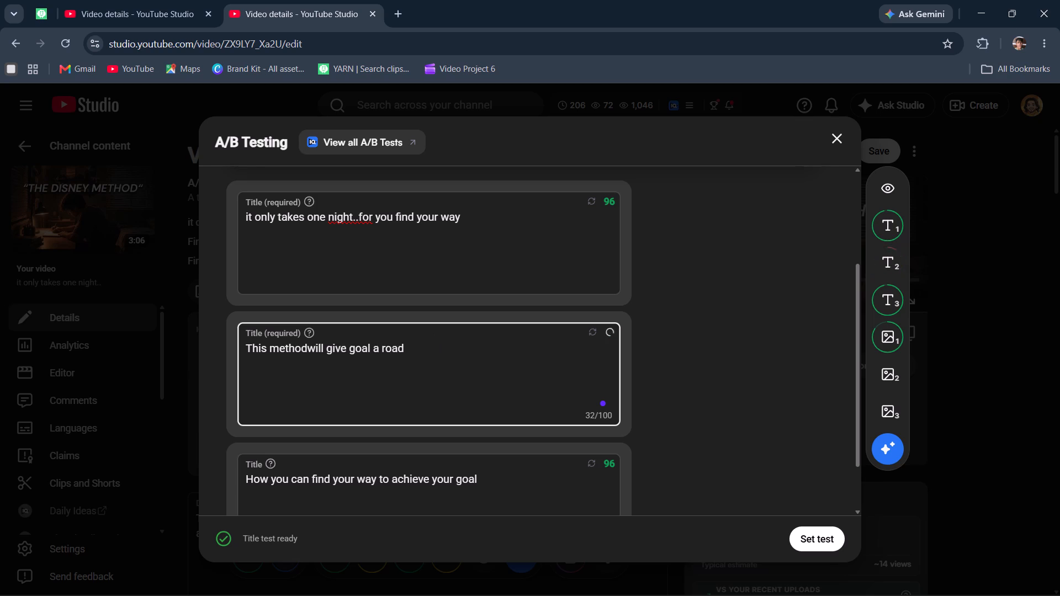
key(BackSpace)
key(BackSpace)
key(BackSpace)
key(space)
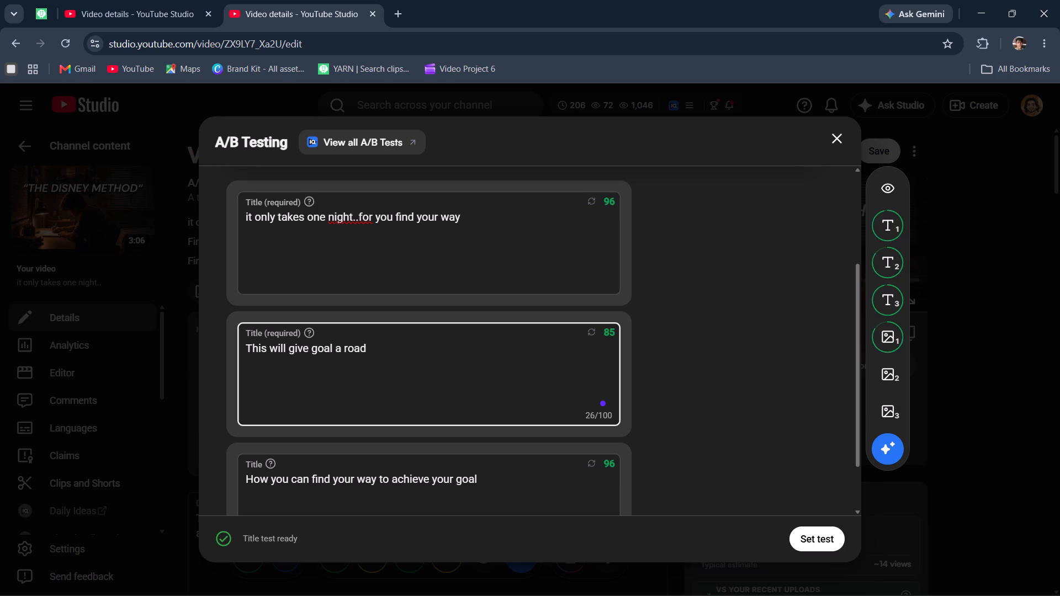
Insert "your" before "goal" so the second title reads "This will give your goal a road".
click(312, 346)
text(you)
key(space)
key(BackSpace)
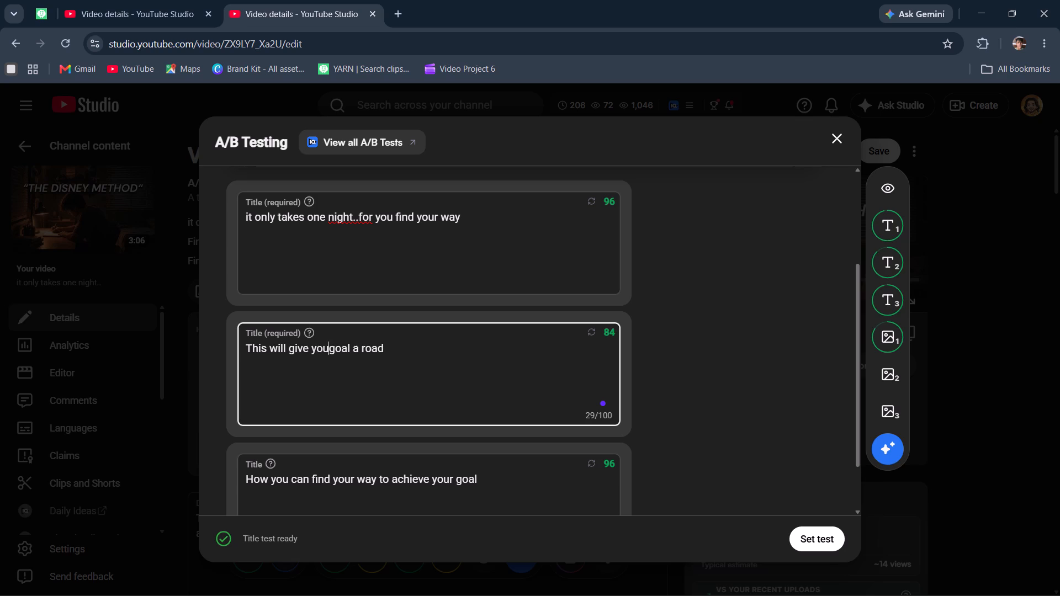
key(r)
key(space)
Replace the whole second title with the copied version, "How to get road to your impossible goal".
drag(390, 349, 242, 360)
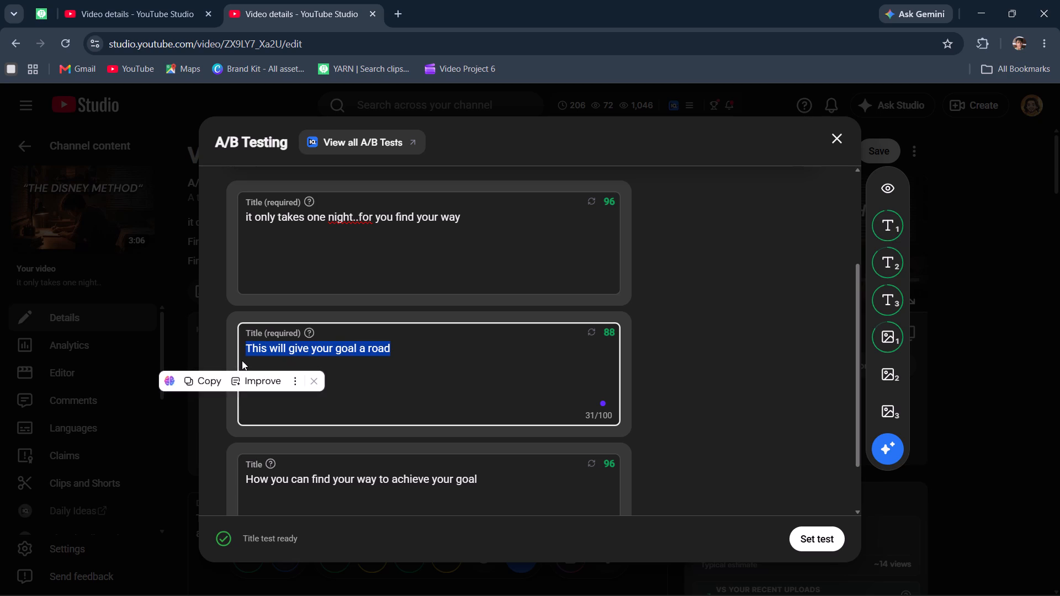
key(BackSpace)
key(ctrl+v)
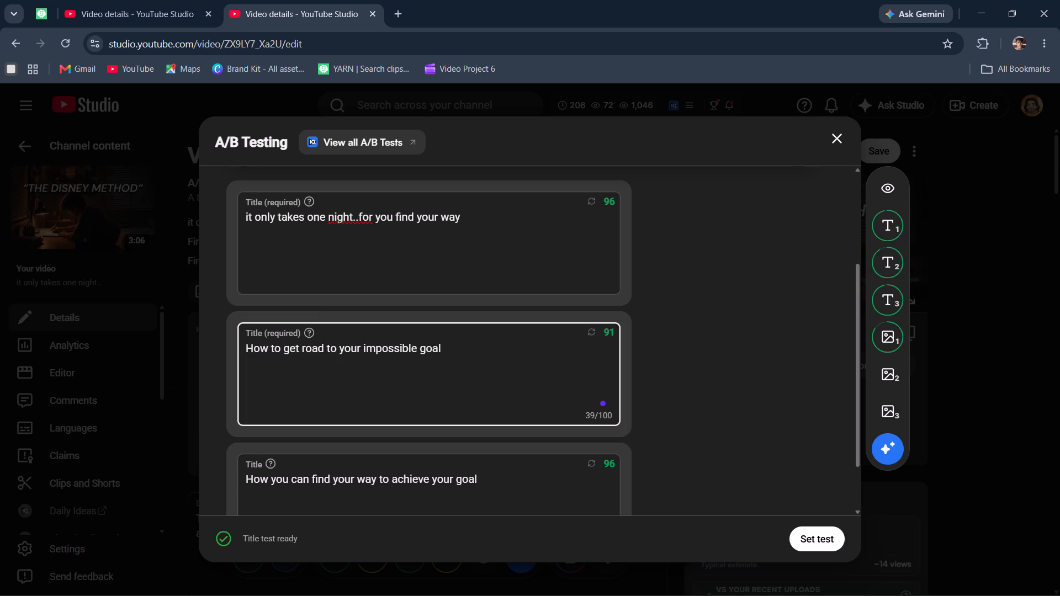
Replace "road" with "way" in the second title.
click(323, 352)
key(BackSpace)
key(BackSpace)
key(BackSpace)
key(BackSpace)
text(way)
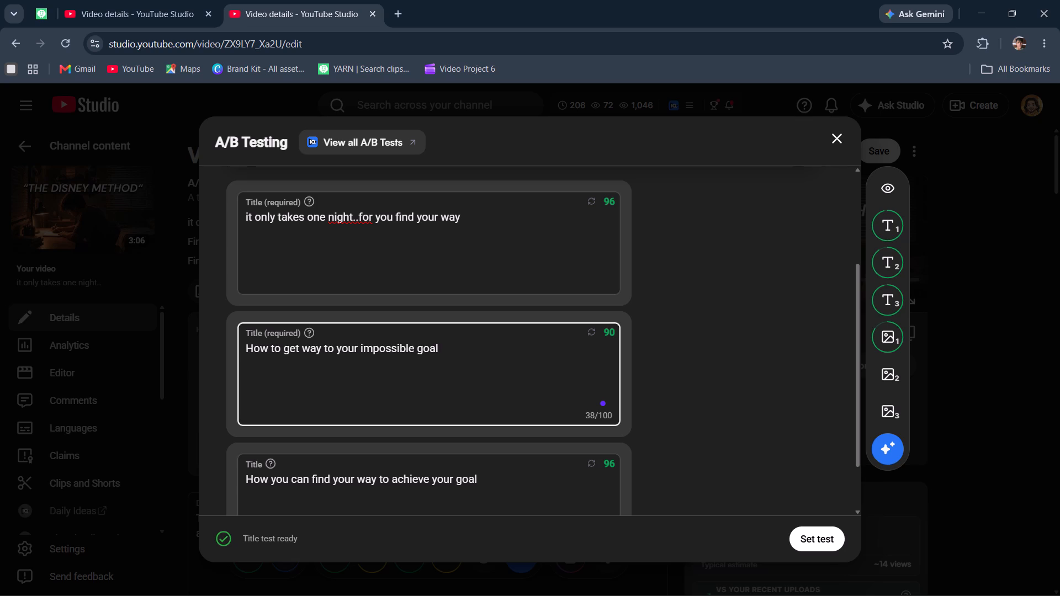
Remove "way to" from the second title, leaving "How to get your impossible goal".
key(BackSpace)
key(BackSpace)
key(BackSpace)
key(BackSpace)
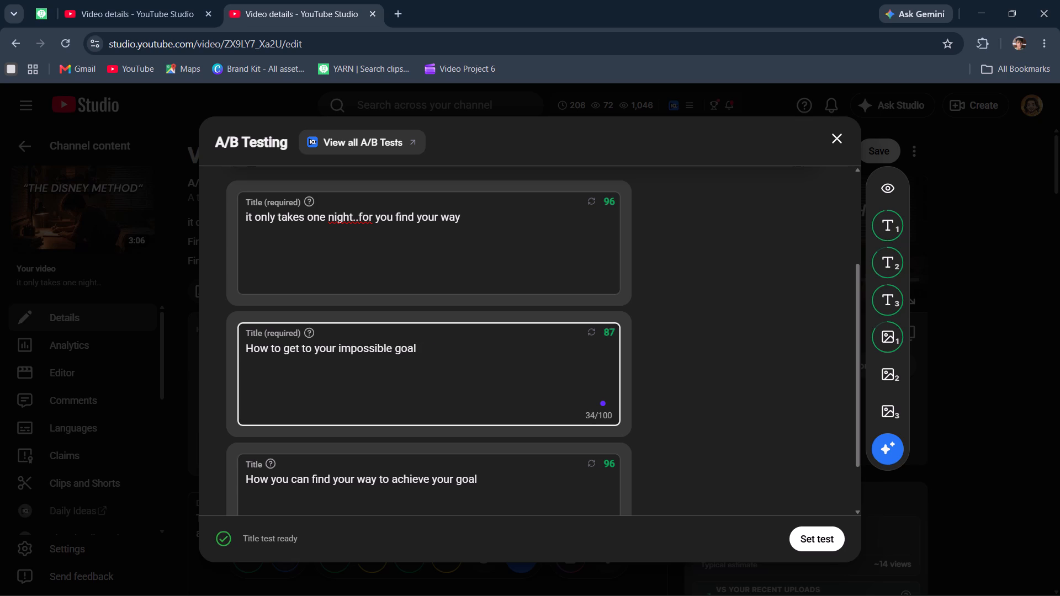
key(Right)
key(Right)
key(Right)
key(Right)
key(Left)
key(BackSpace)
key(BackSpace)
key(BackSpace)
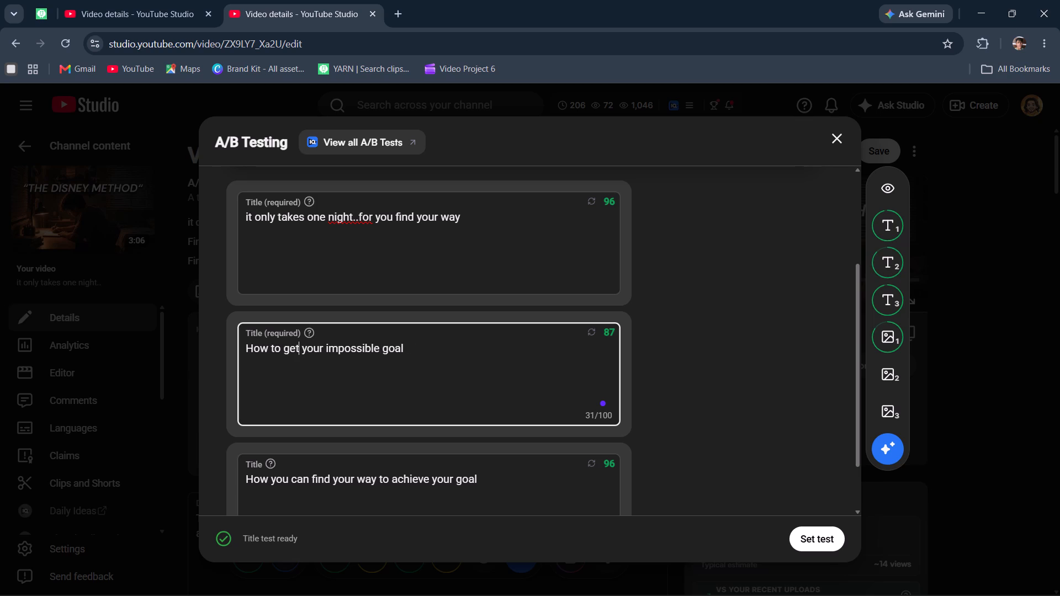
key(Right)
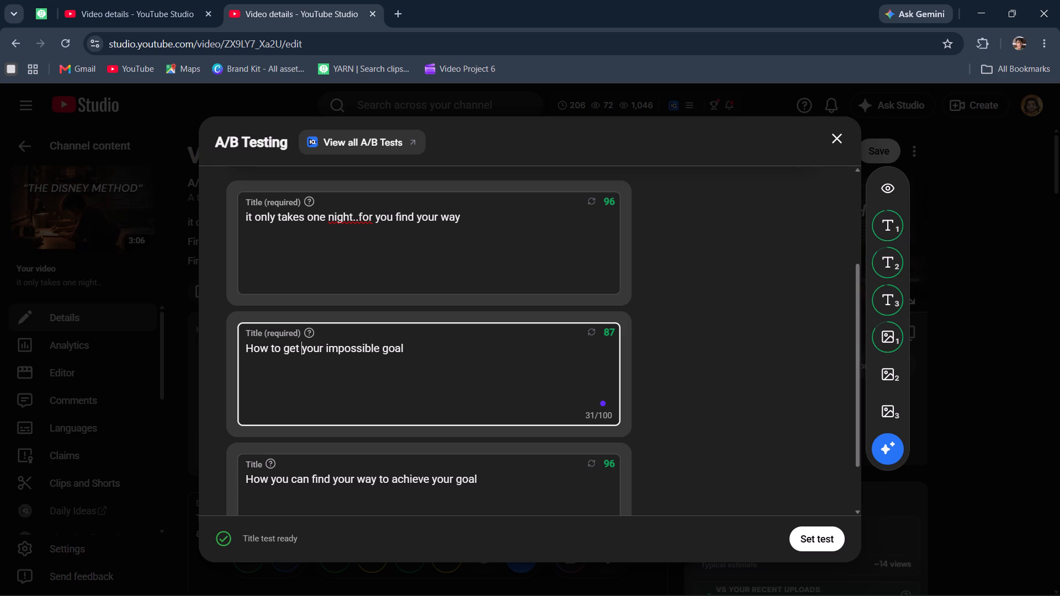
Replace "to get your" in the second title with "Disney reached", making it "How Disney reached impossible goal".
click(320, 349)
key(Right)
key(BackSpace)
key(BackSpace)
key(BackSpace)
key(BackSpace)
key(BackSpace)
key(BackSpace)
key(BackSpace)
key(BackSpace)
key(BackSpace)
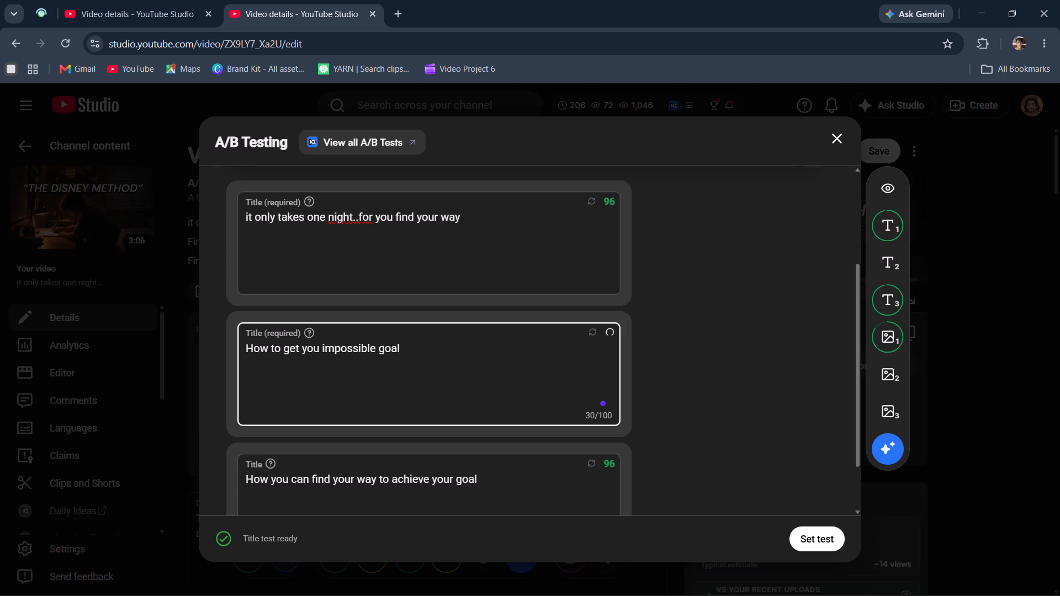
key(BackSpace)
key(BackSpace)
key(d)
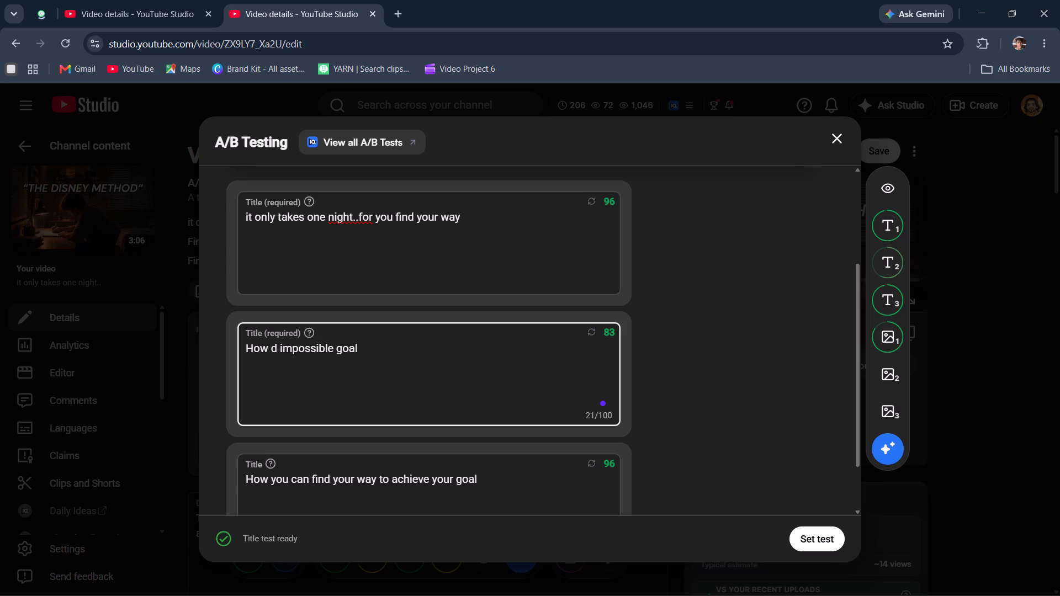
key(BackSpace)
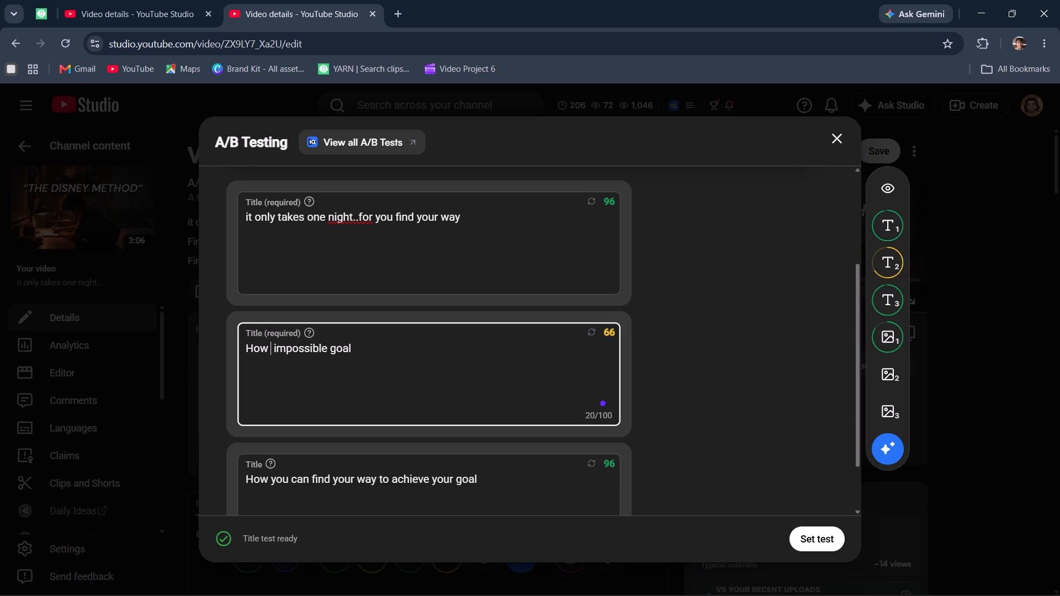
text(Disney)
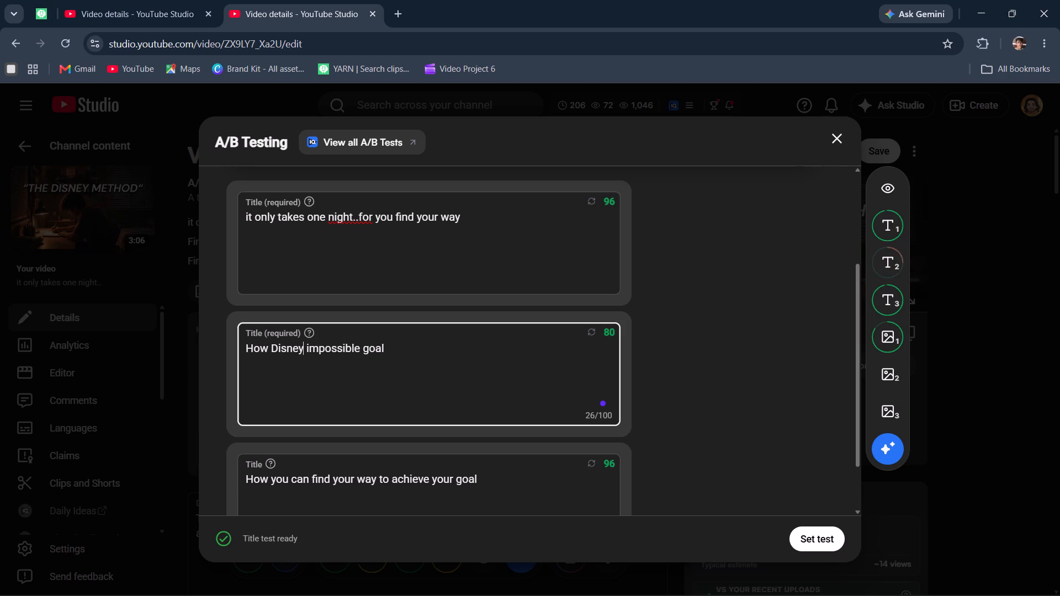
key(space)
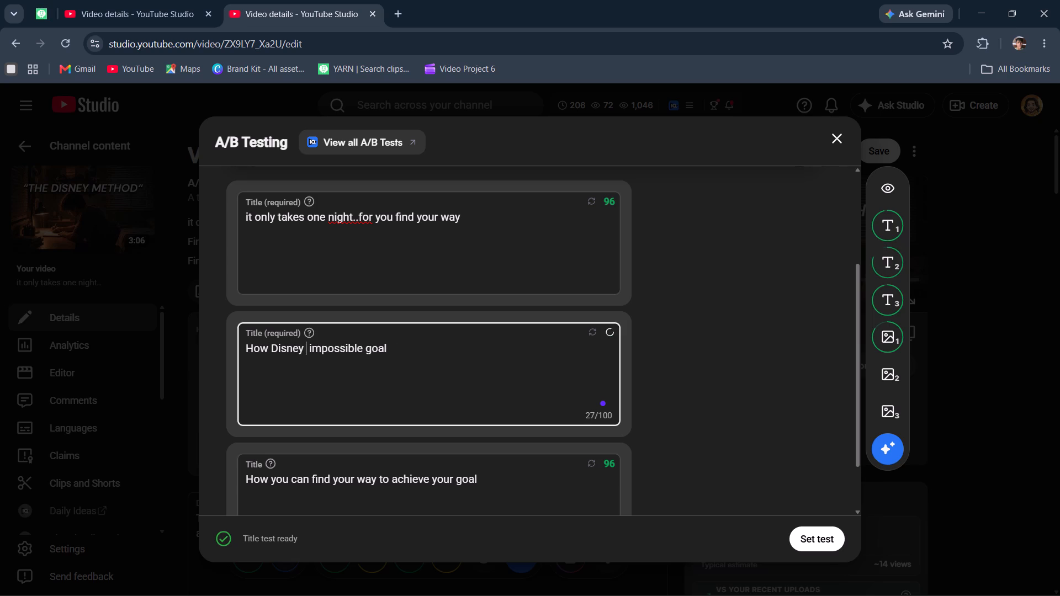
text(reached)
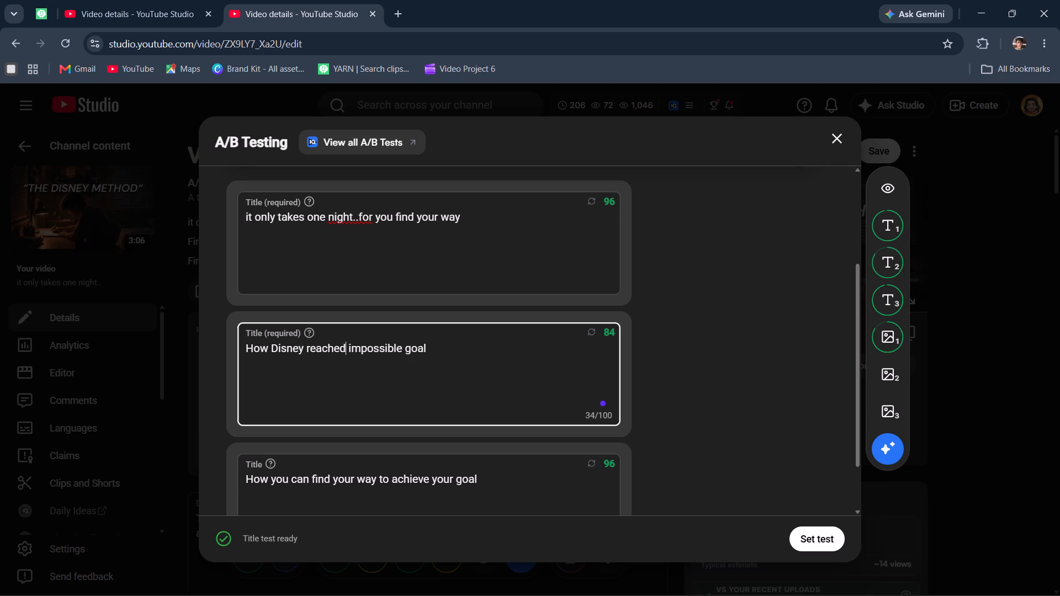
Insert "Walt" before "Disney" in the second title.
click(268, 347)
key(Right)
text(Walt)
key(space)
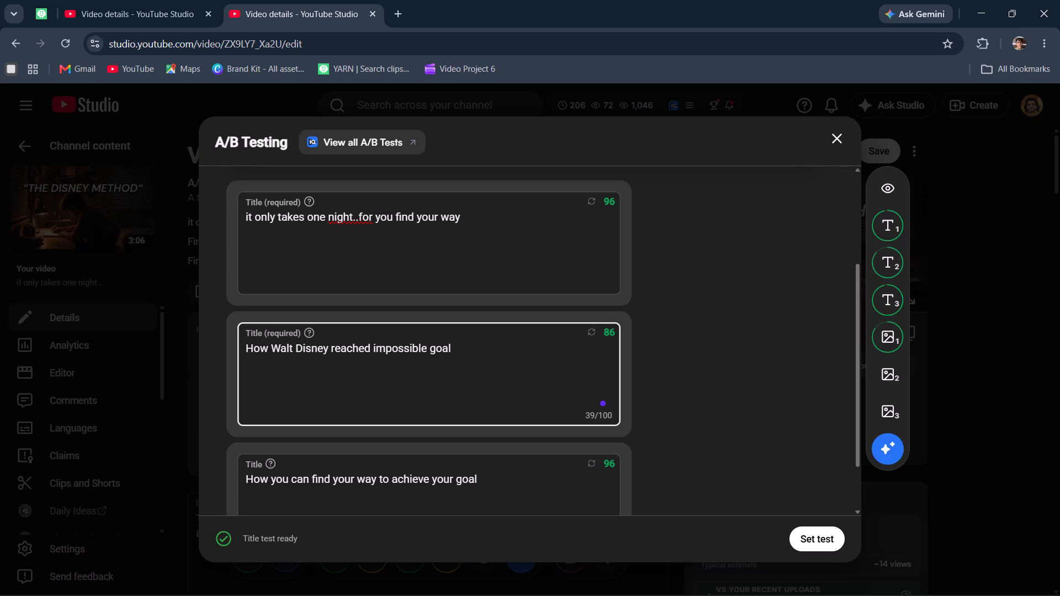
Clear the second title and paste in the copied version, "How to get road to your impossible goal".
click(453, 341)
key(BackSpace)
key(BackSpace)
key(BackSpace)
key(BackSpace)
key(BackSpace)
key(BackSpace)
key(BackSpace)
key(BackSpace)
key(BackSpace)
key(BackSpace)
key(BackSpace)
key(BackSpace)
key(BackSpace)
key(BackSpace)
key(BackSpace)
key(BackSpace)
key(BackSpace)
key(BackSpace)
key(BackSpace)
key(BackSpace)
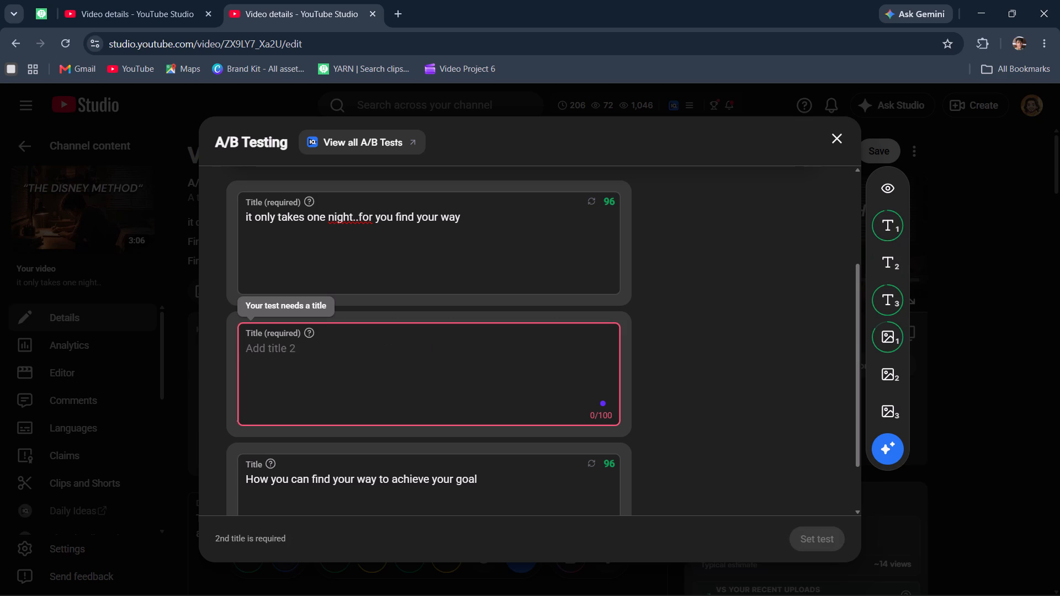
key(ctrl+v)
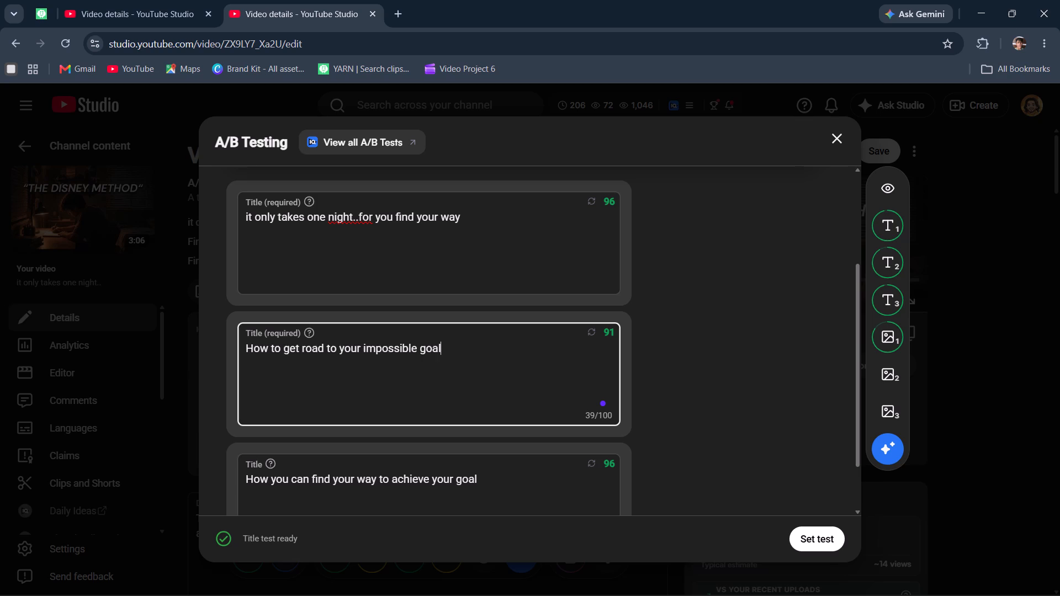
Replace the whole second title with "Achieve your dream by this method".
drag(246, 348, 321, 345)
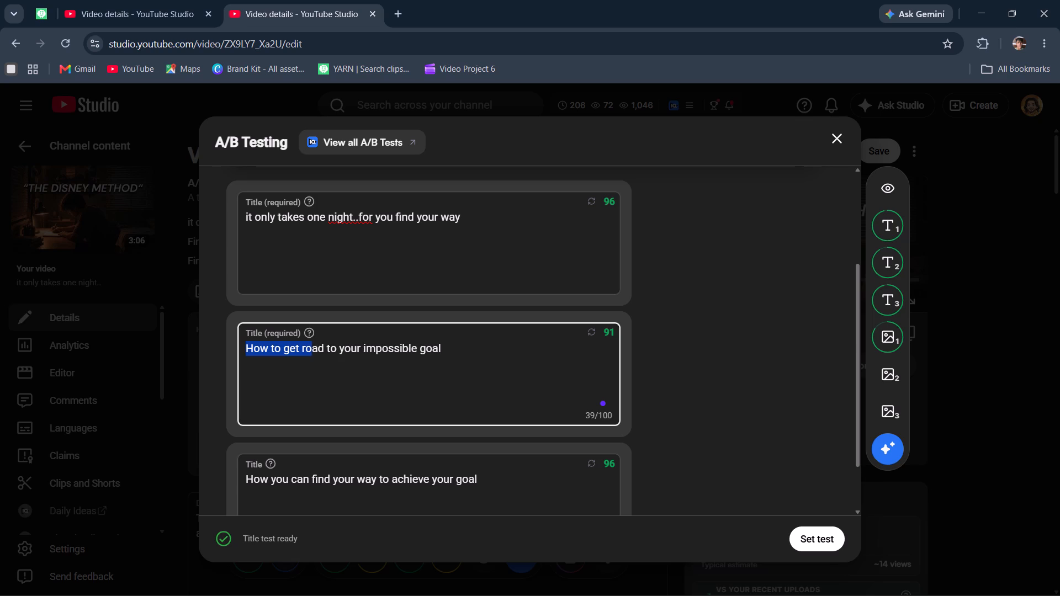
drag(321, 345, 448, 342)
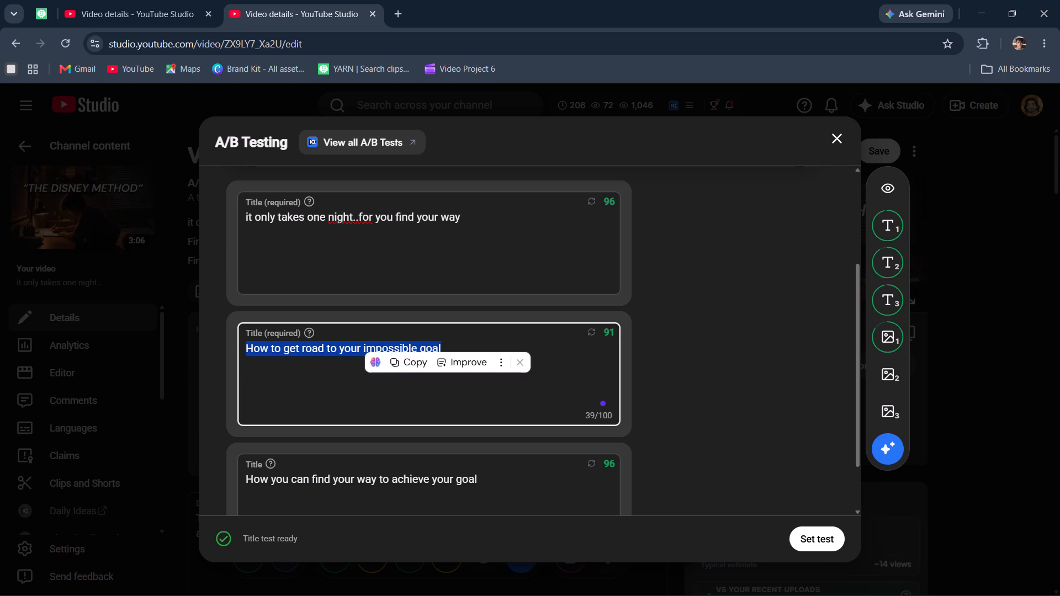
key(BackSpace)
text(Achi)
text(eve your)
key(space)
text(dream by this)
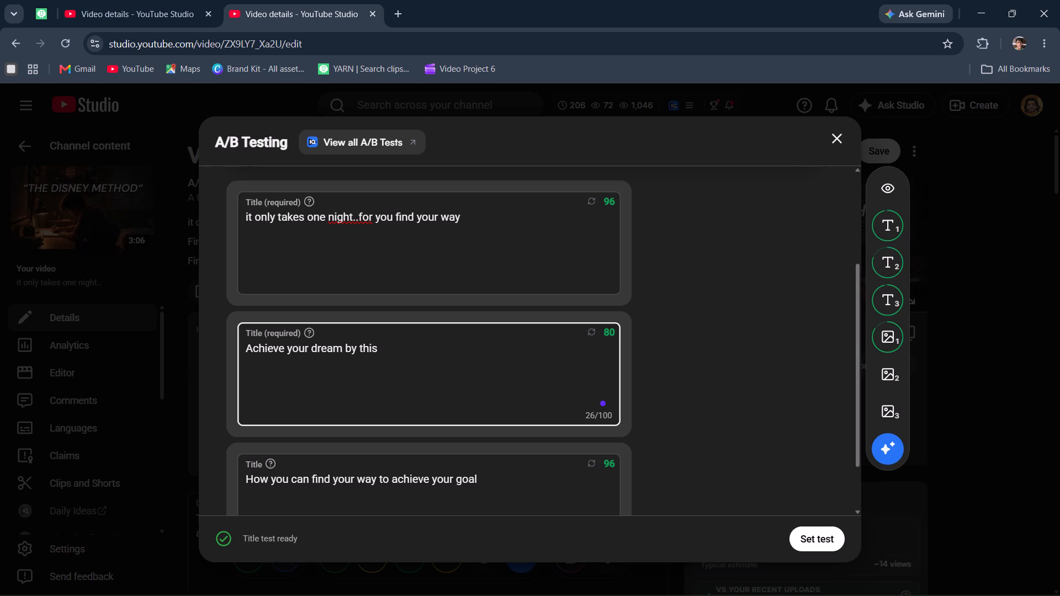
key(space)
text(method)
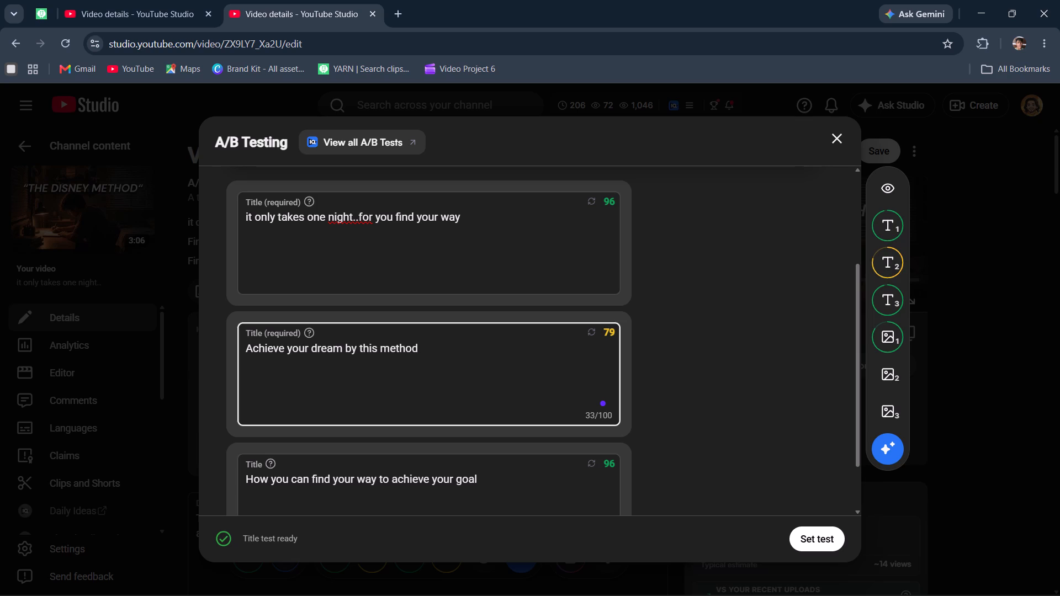
Clear the second title and rewrite it as "Give your dream a path by using this".
key(BackSpace)
key(BackSpace)
key(BackSpace)
key(BackSpace)
key(BackSpace)
key(BackSpace)
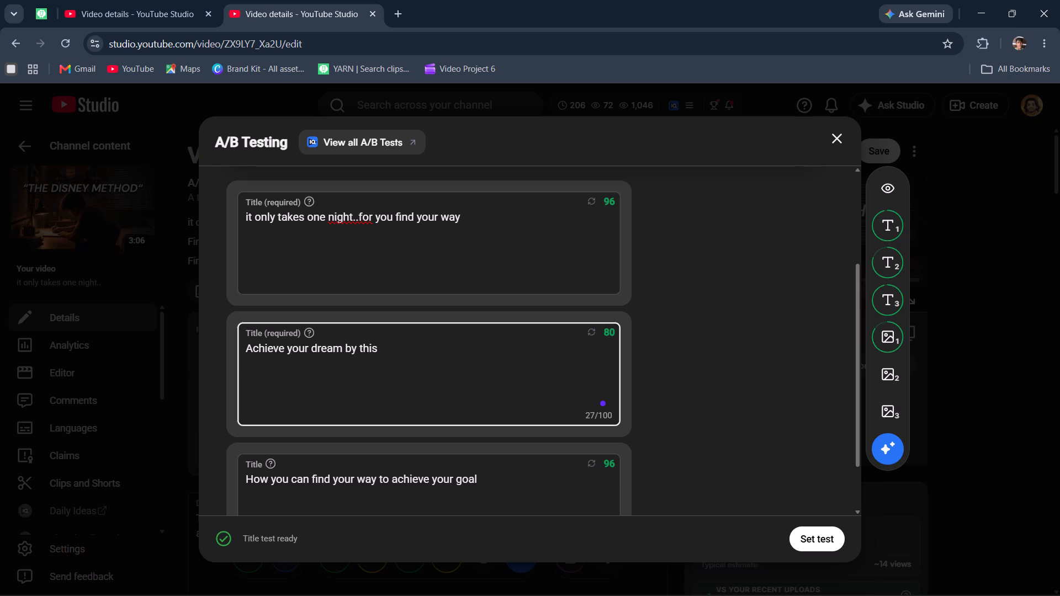
key(BackSpace)
key(BackSpace)
key(BackSpace)
key(BackSpace)
key(BackSpace)
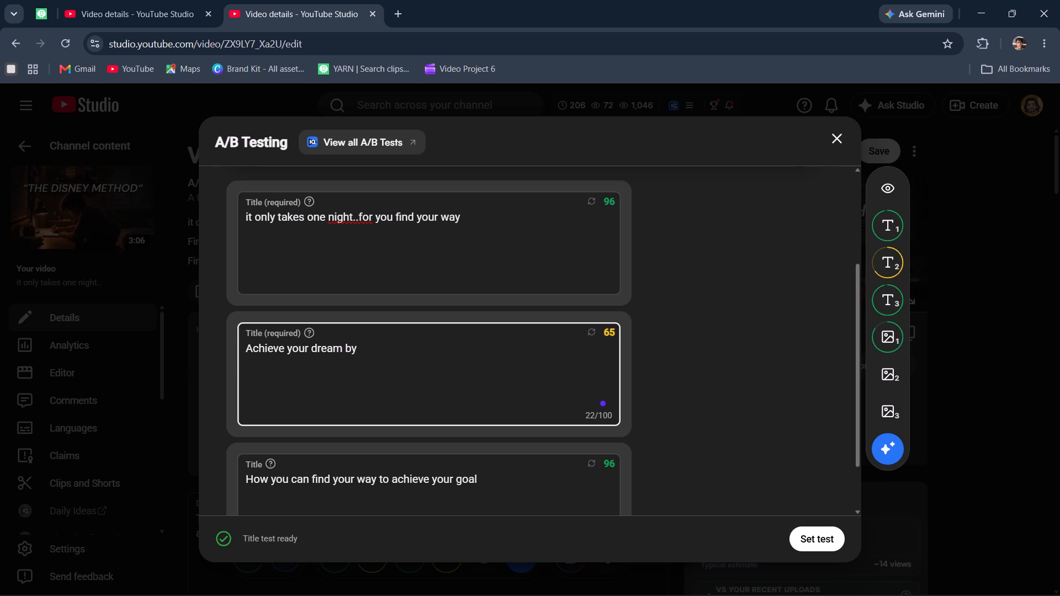
key(BackSpace)
key(BackSpace)
key(BackSpace)
key(BackSpace)
key(BackSpace)
key(BackSpace)
key(BackSpace)
key(BackSpace)
key(BackSpace)
key(BackSpace)
key(BackSpace)
key(BackSpace)
key(BackSpace)
key(BackSpace)
key(BackSpace)
key(BackSpace)
key(BackSpace)
key(BackSpace)
key(BackSpace)
key(BackSpace)
text(Give your)
key(space)
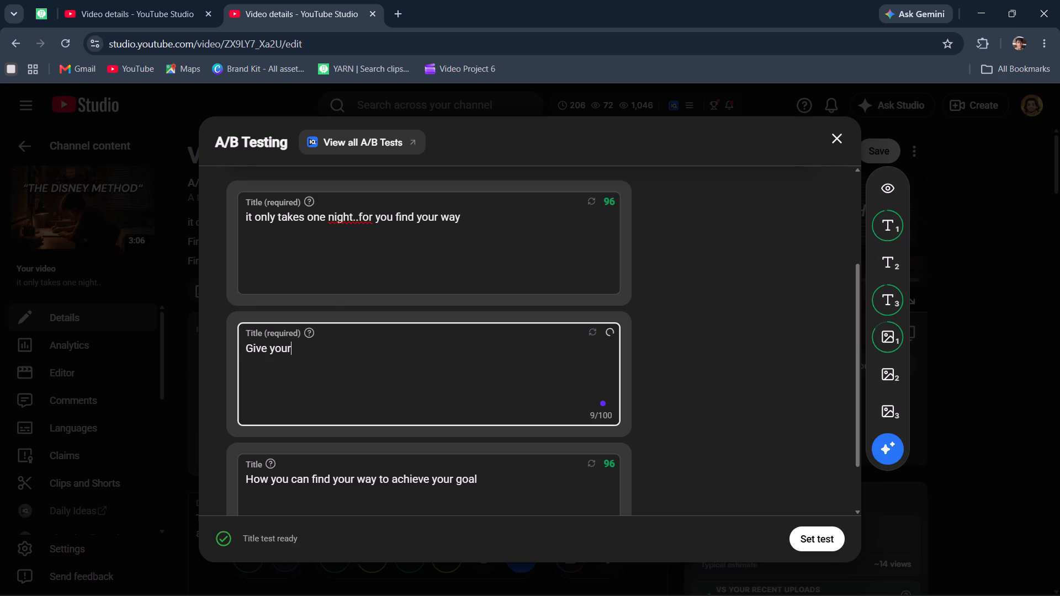
text(dream a o)
key(BackSpace)
text(pr)
text(ath)
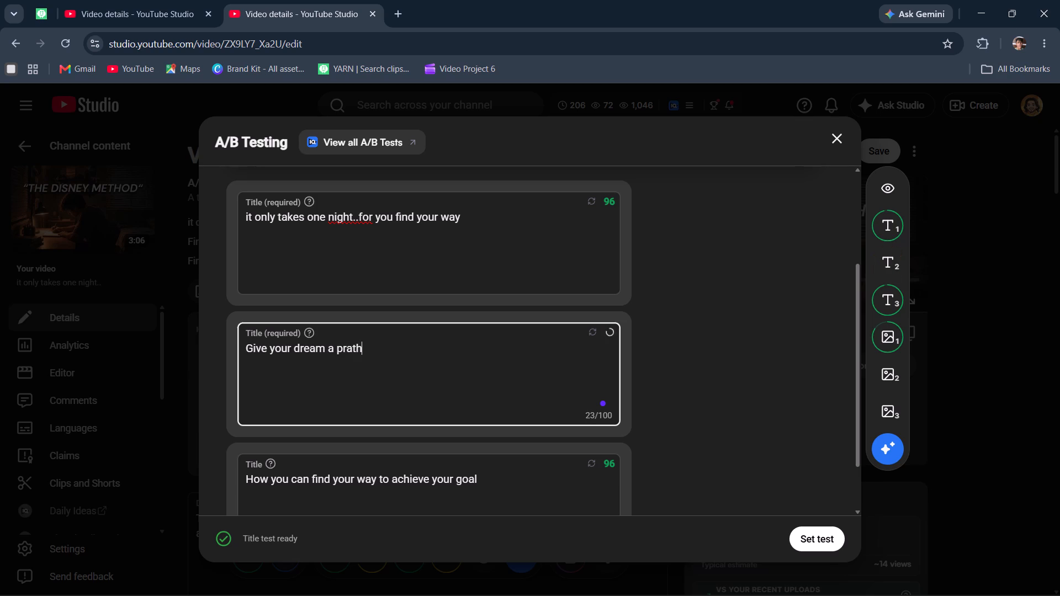
key(BackSpace)
key(BackSpace)
key(BackSpace)
key(BackSpace)
text(ath)
key(space)
text(by)
key(space)
text(using this)
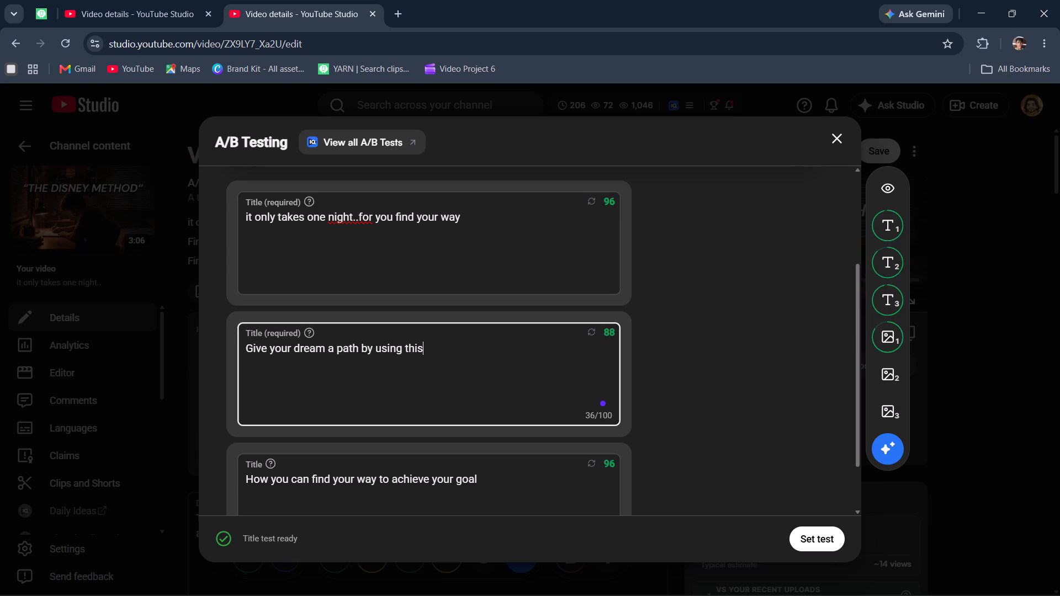
Append a "|" separator and the copied phrase "How to get road to your impossible goal" to the second title.
key(space)
text(|)
key(space)
key(ctrl+v)
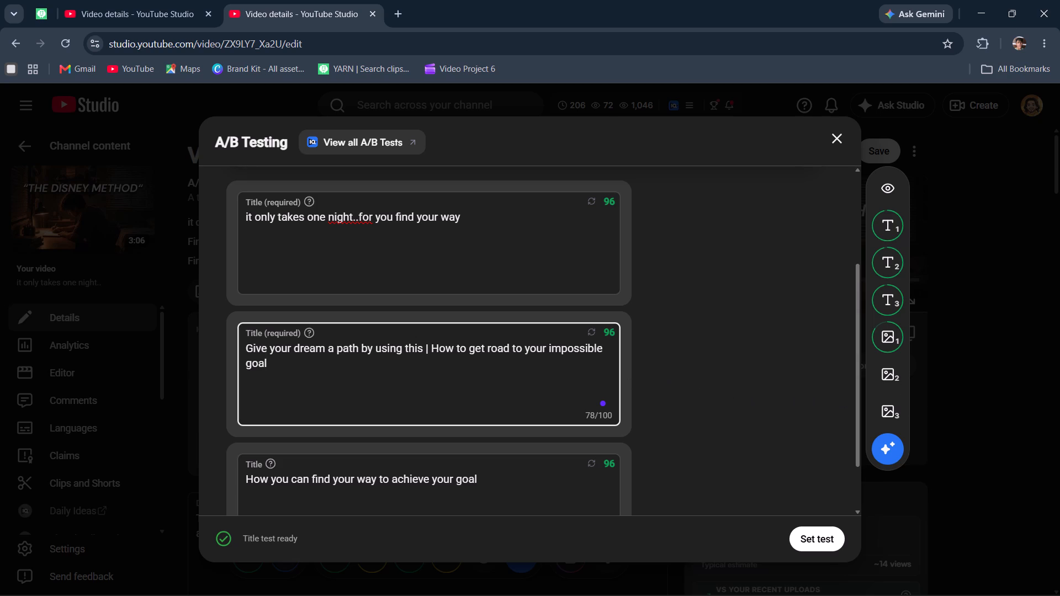
Set up the A/B test with the three titles and save the video details.
scroll(558, 382, down, 1)
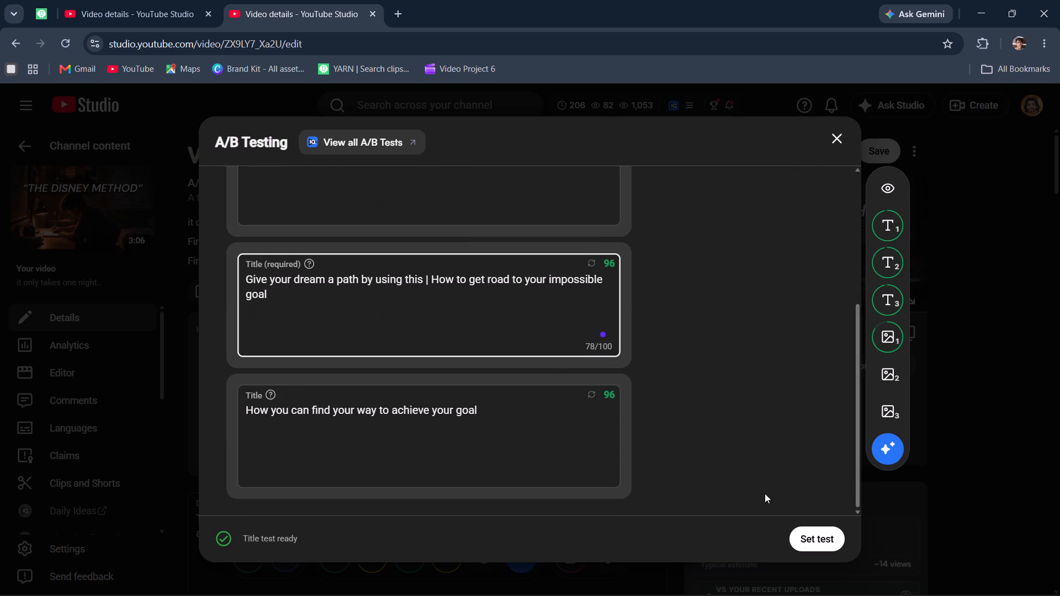
click(812, 549)
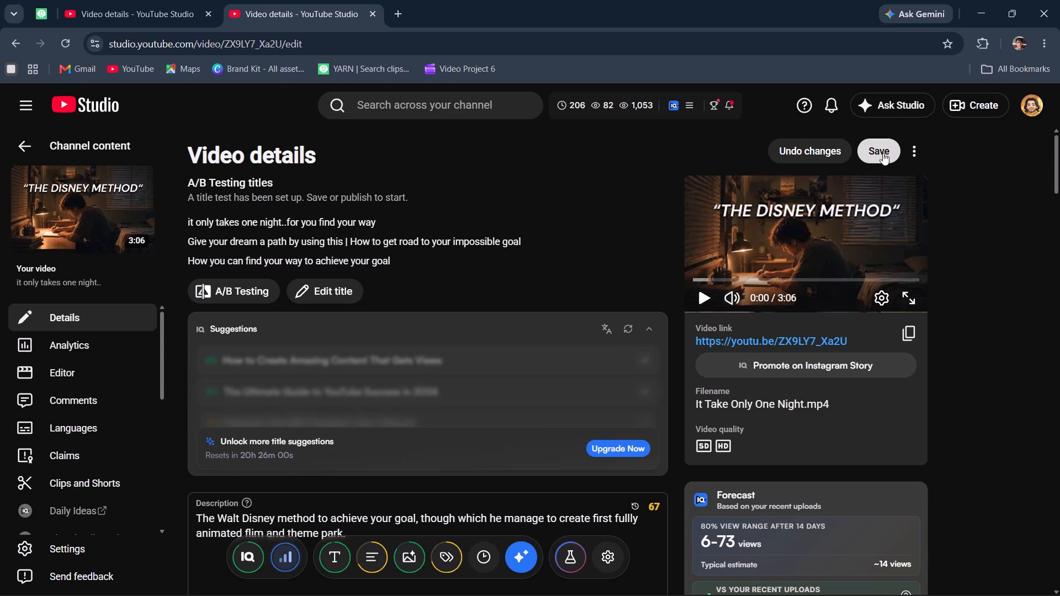
click(883, 153)
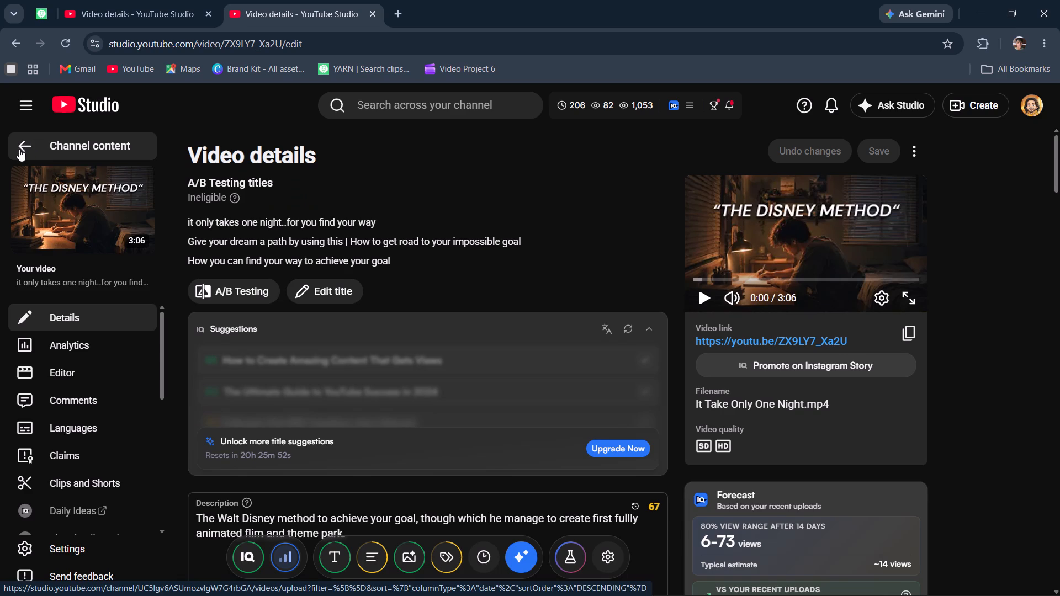
Go back to the channel content page and look through the list of uploaded videos.
click(19, 149)
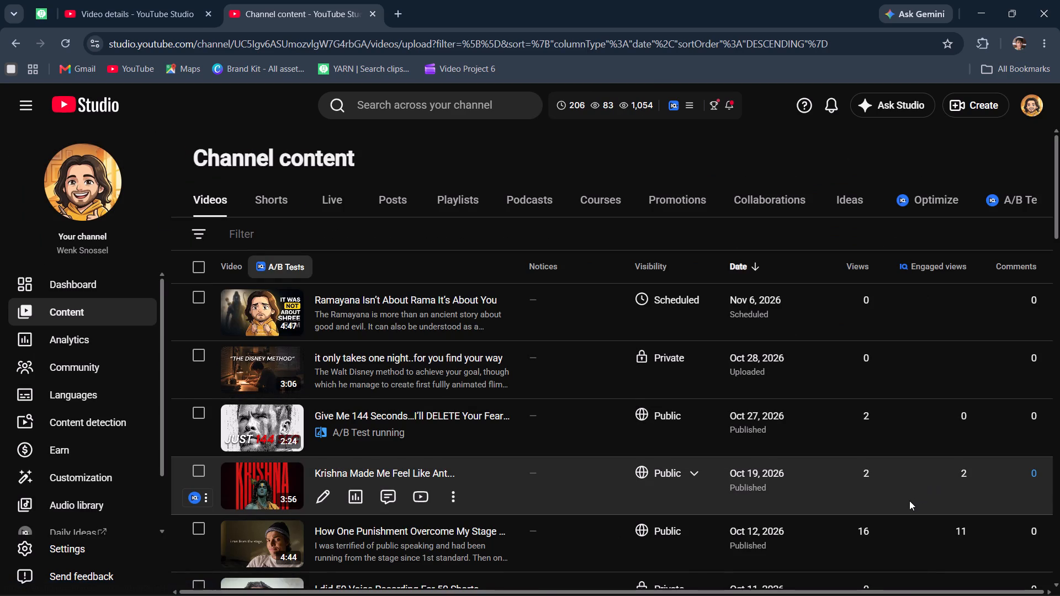
scroll(909, 501, down, 2)
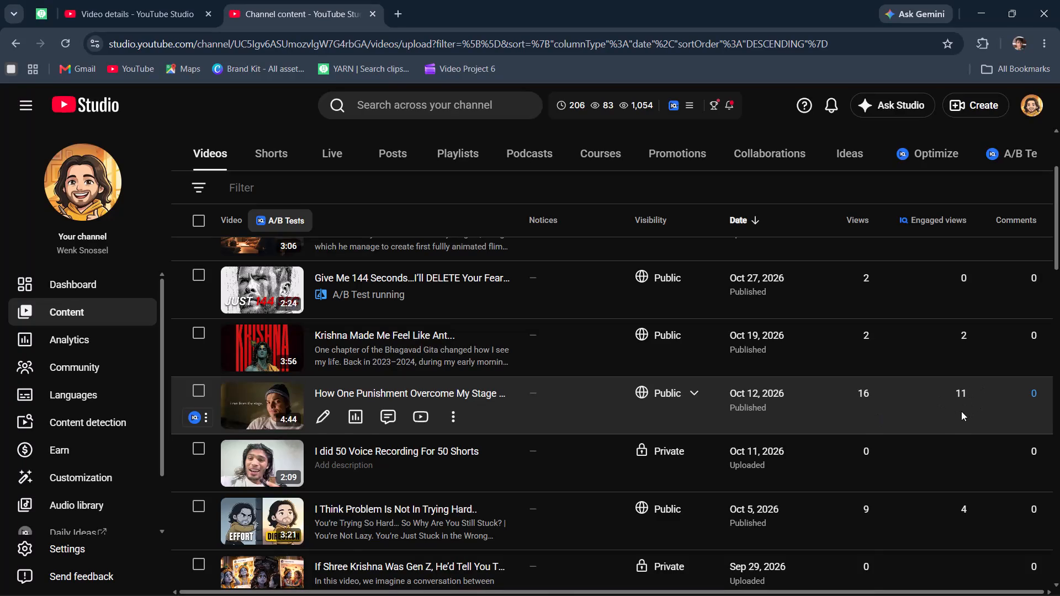
scroll(600, 413, down, 4)
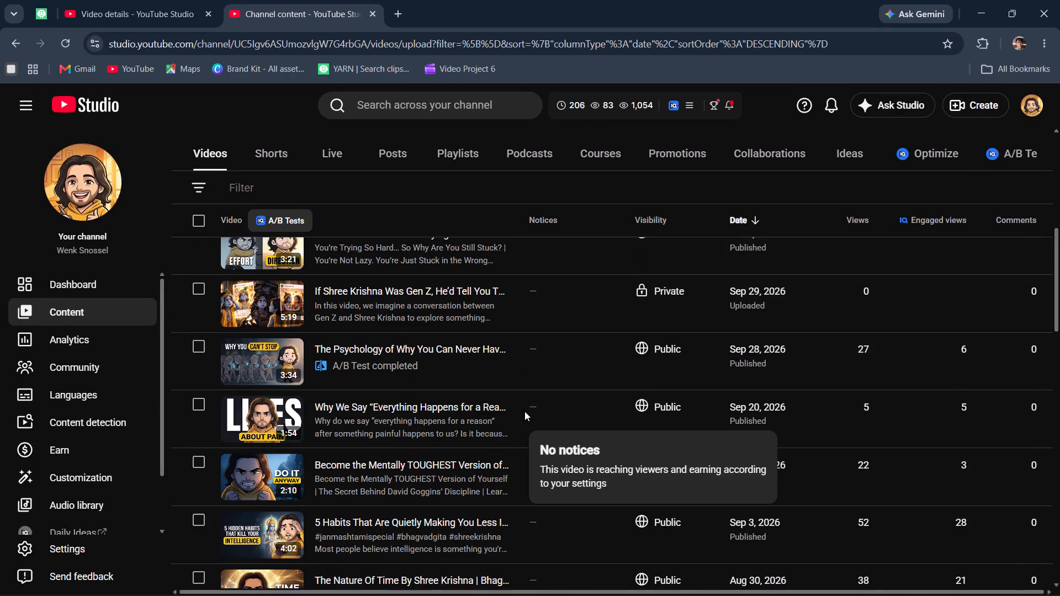
scroll(87, 437, down, 4)
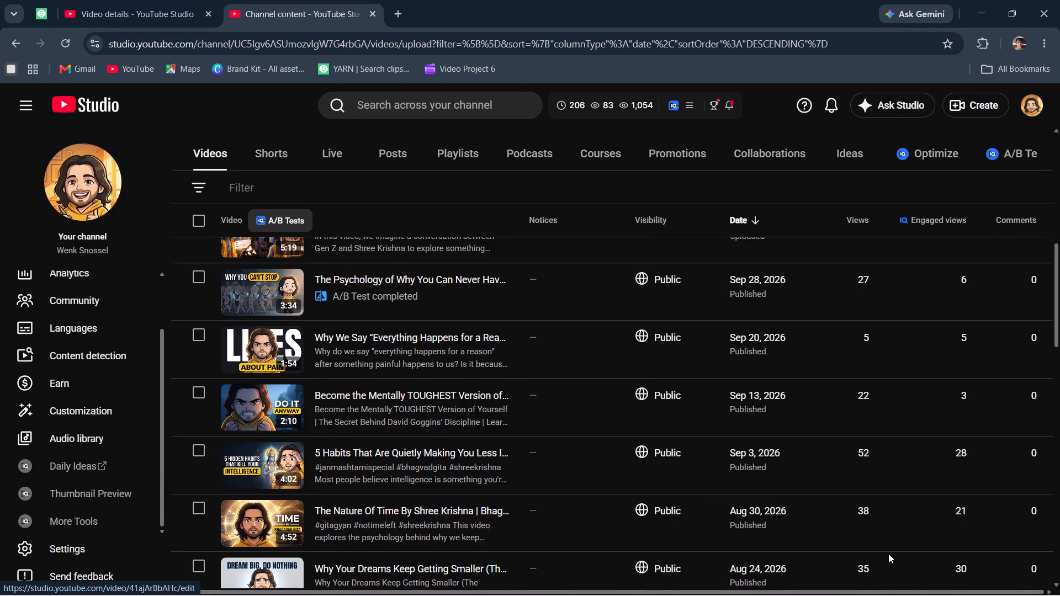
scroll(539, 448, down, 5)
scroll(388, 352, up, 8)
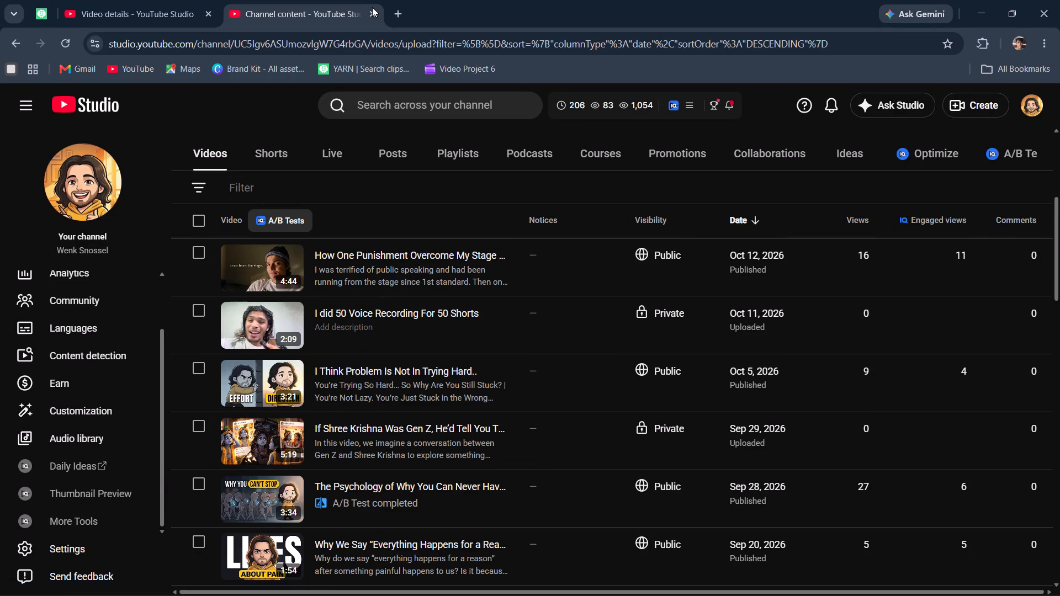
Close the browser tab showing the channel content.
click(374, 10)
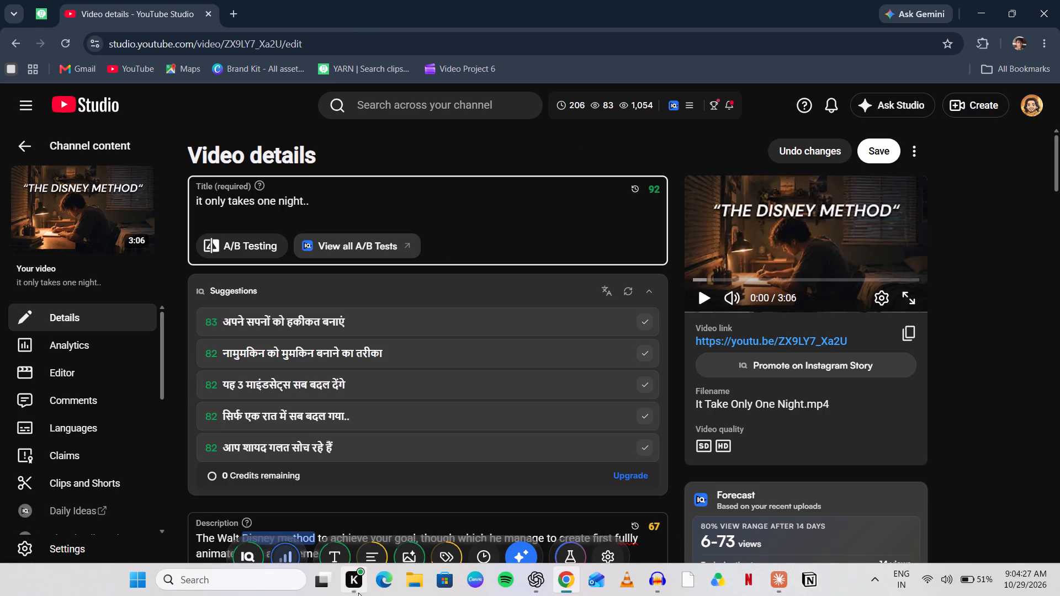
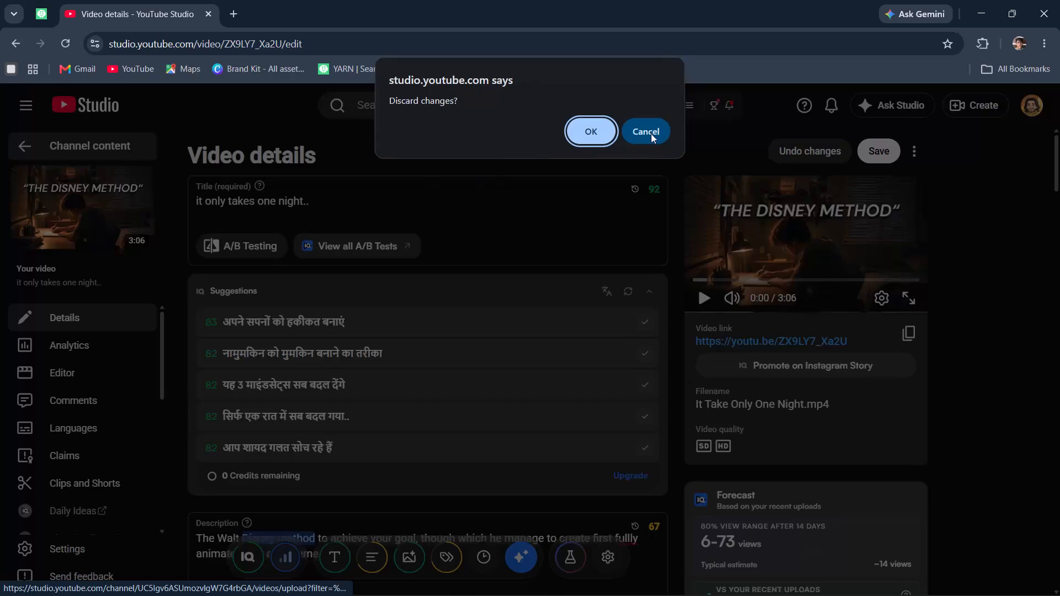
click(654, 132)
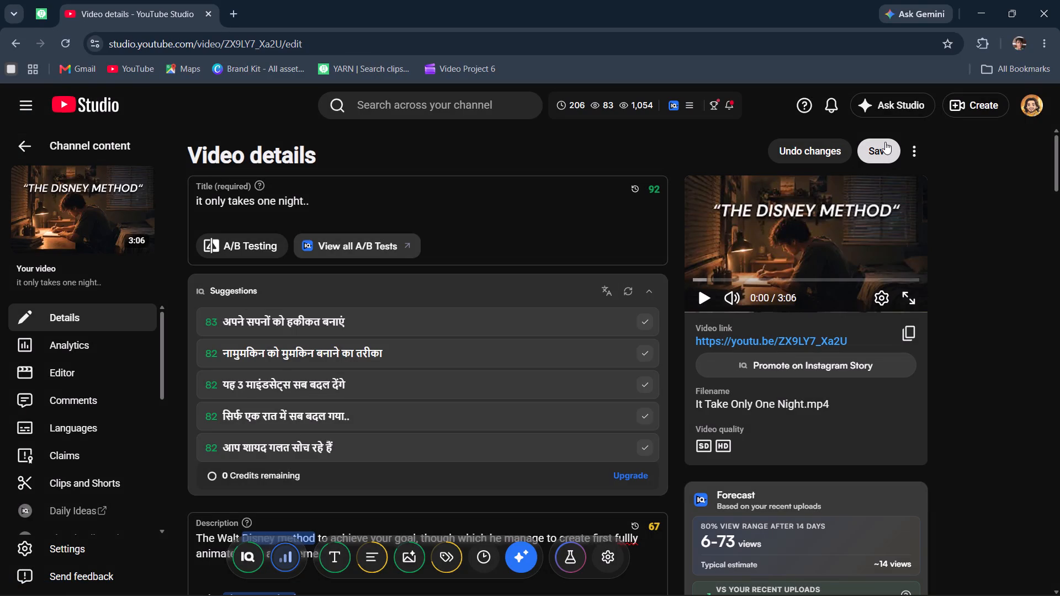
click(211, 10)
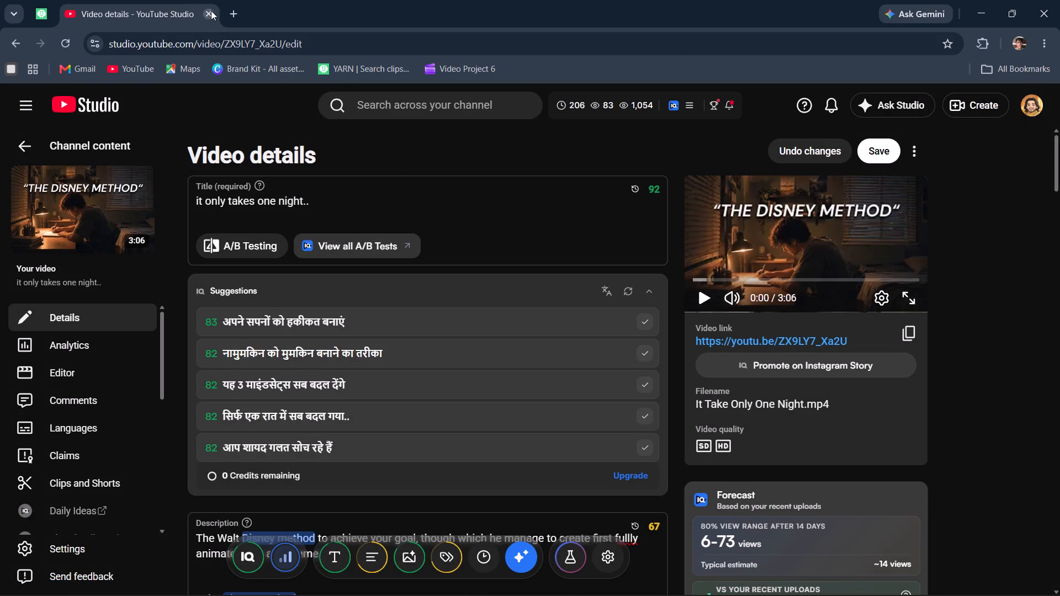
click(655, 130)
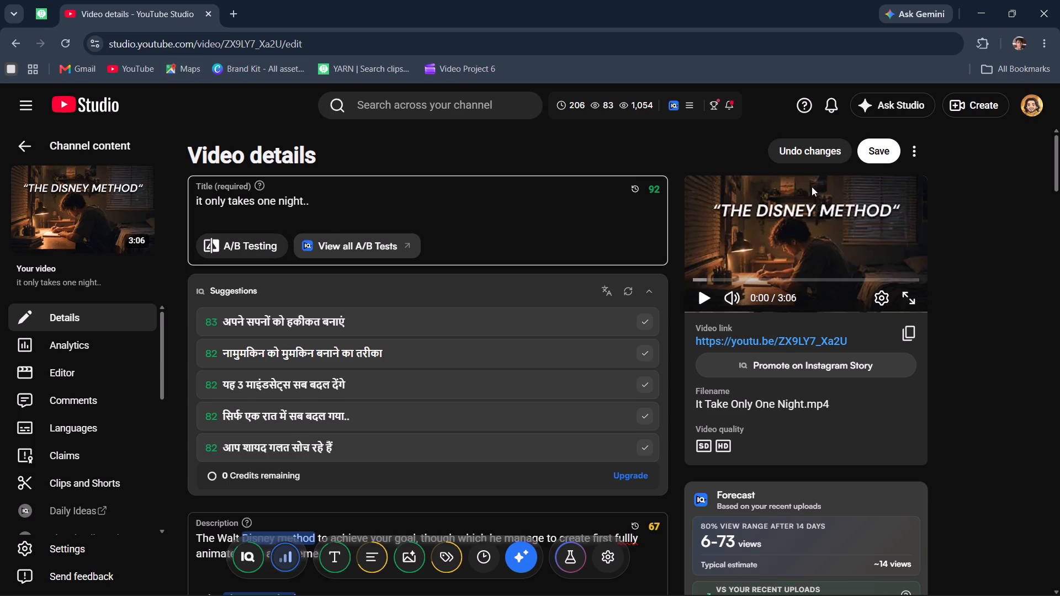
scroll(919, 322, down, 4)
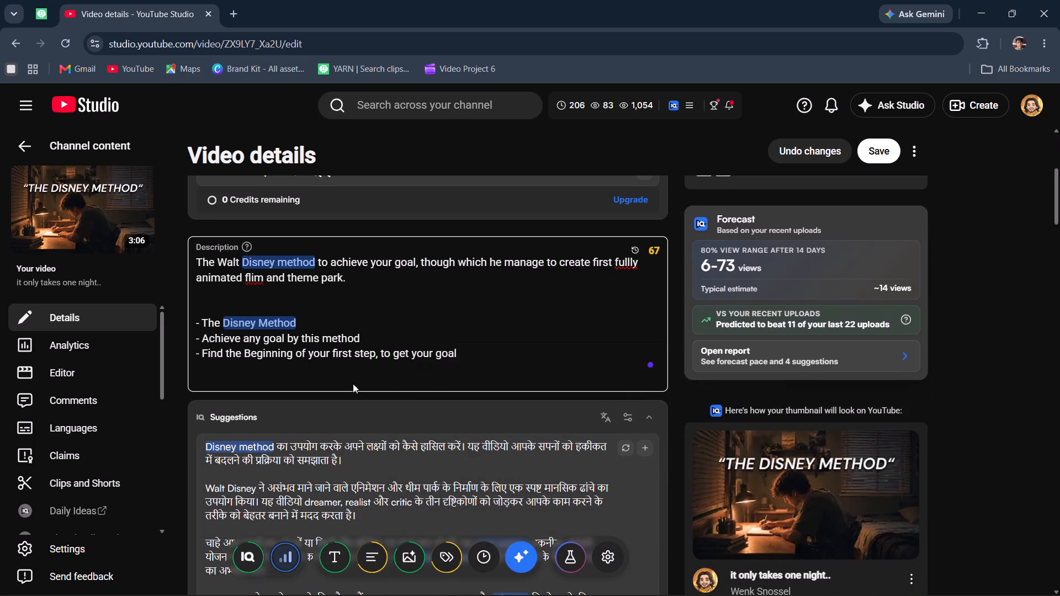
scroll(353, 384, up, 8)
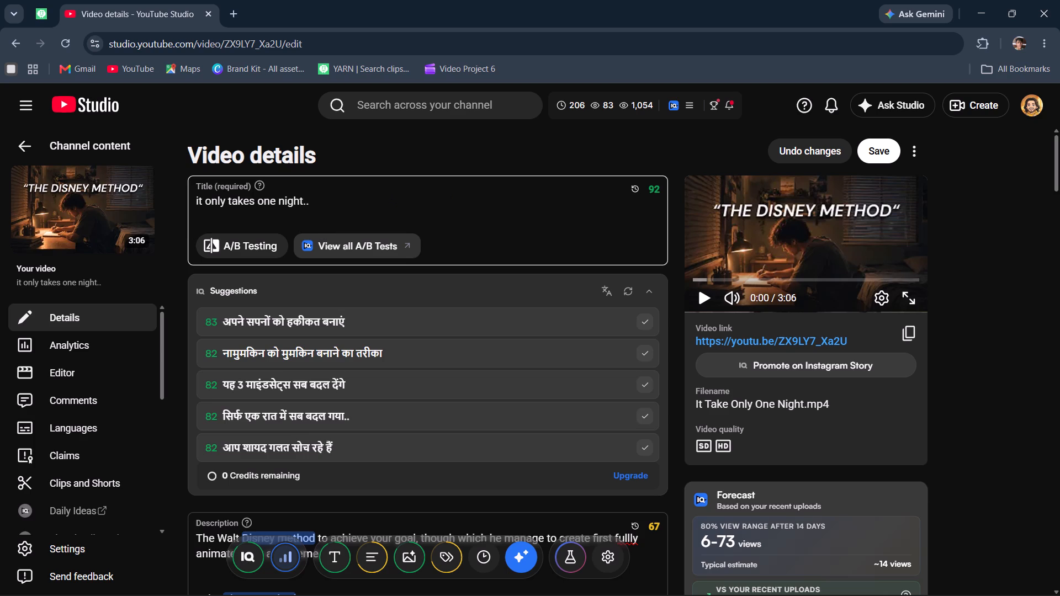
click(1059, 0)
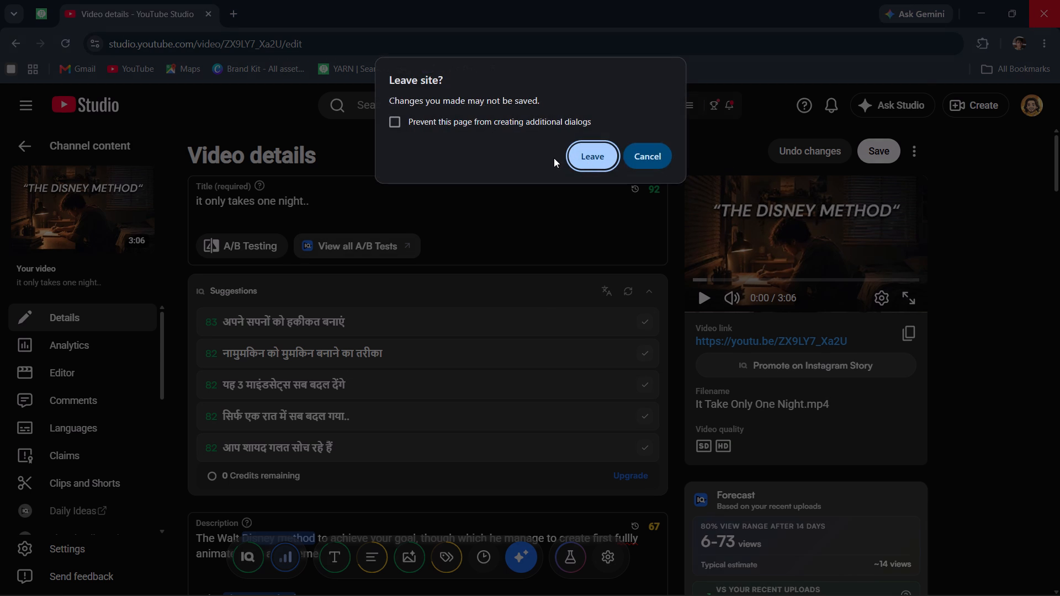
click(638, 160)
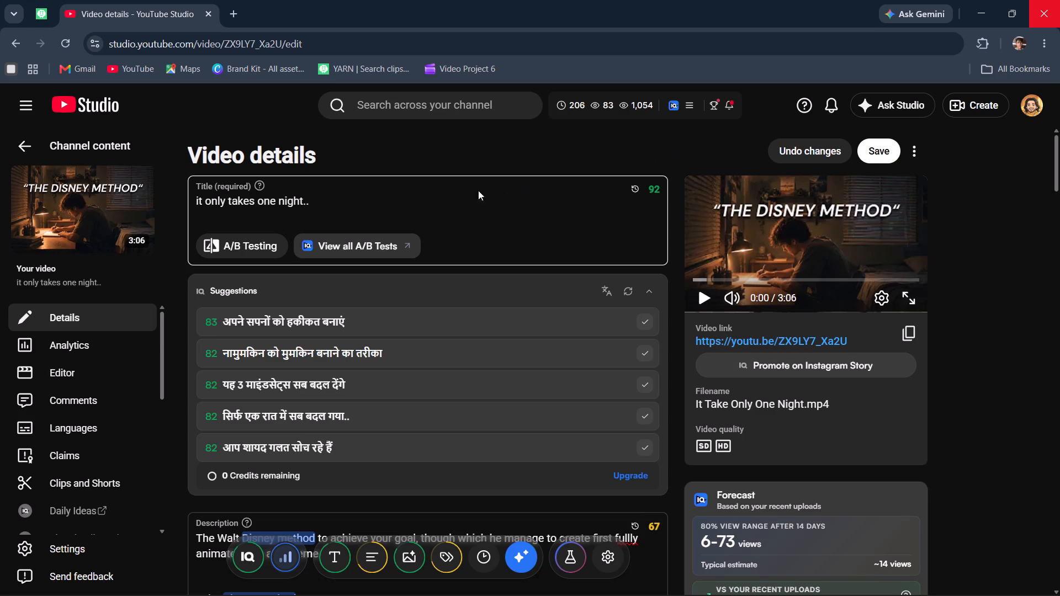
Reload the video details page, discarding the unsaved changes.
click(60, 47)
click(603, 151)
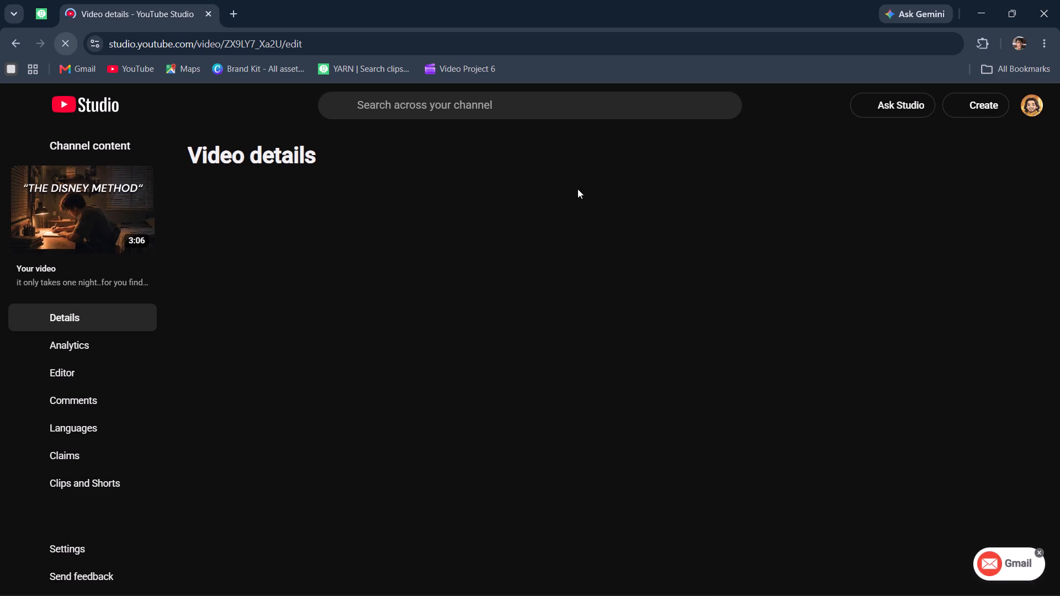
Return to the channel content list and reopen the details of "it only takes one night..for you find your way".
click(26, 142)
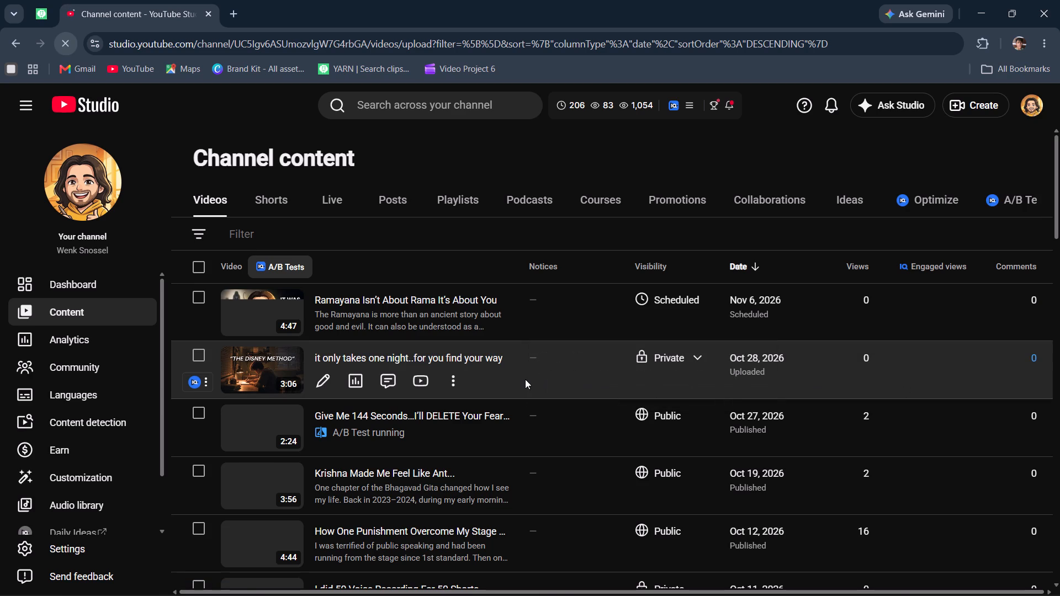
click(324, 382)
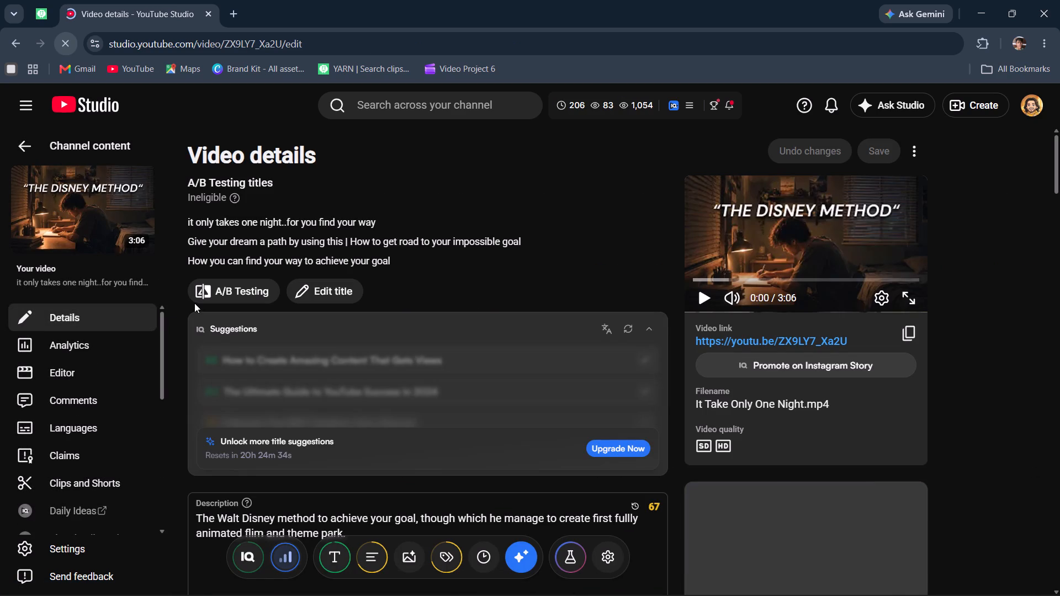
Copy the three A/B testing titles and paste them below the description's opening paragraph, separated by a blank line.
drag(182, 230, 190, 230)
click(185, 218)
drag(185, 218, 405, 272)
key(ctrl+c)
scroll(405, 272, down, 5)
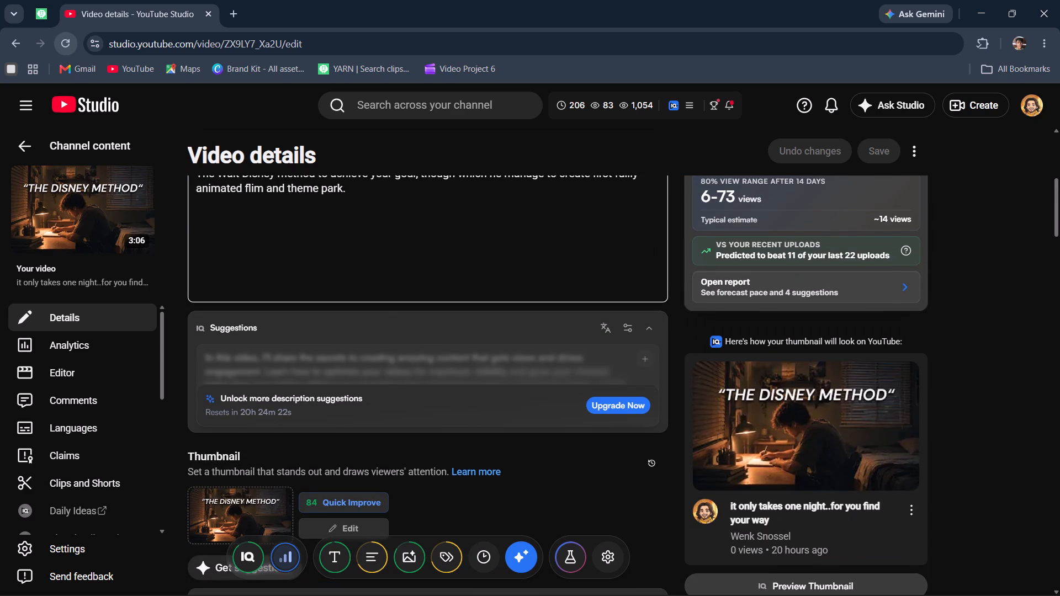
click(354, 203)
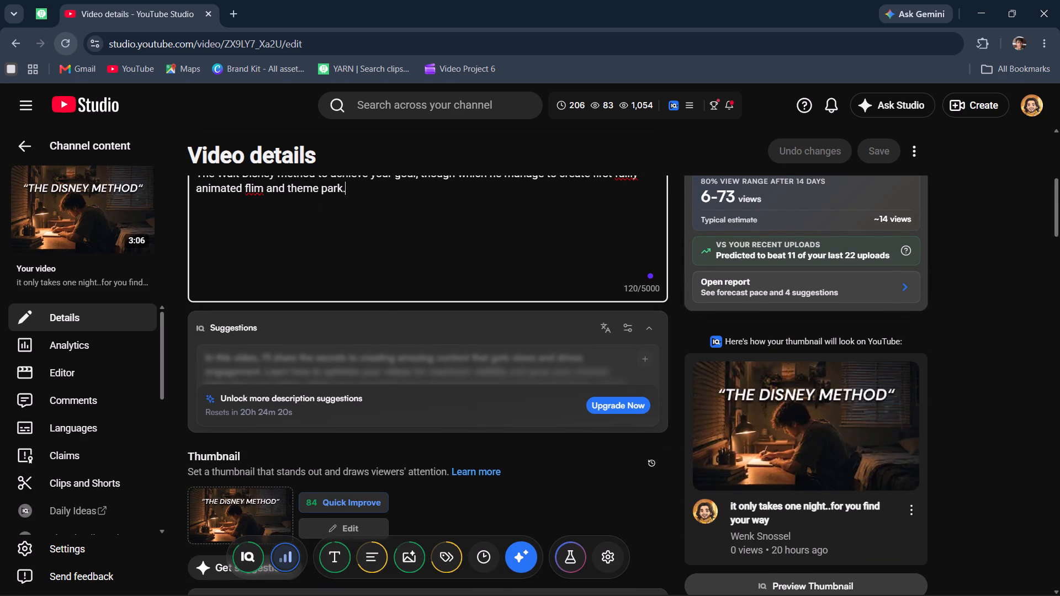
key(Return)
key(Return)
key(ctrl+v)
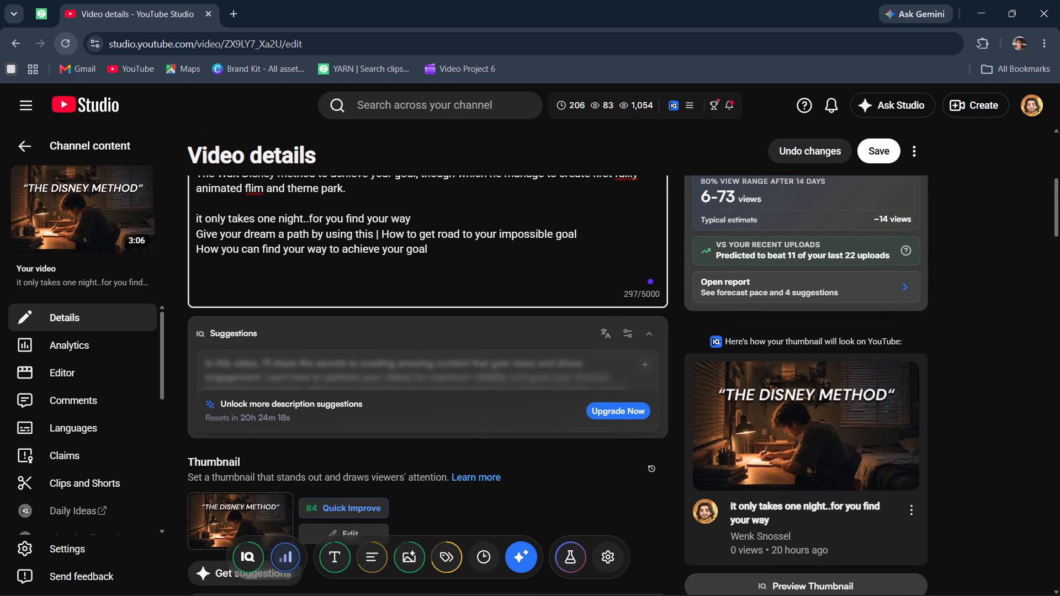
Add a "- " bullet in front of each of the three pasted title lines in the description.
scroll(354, 203, up, 1)
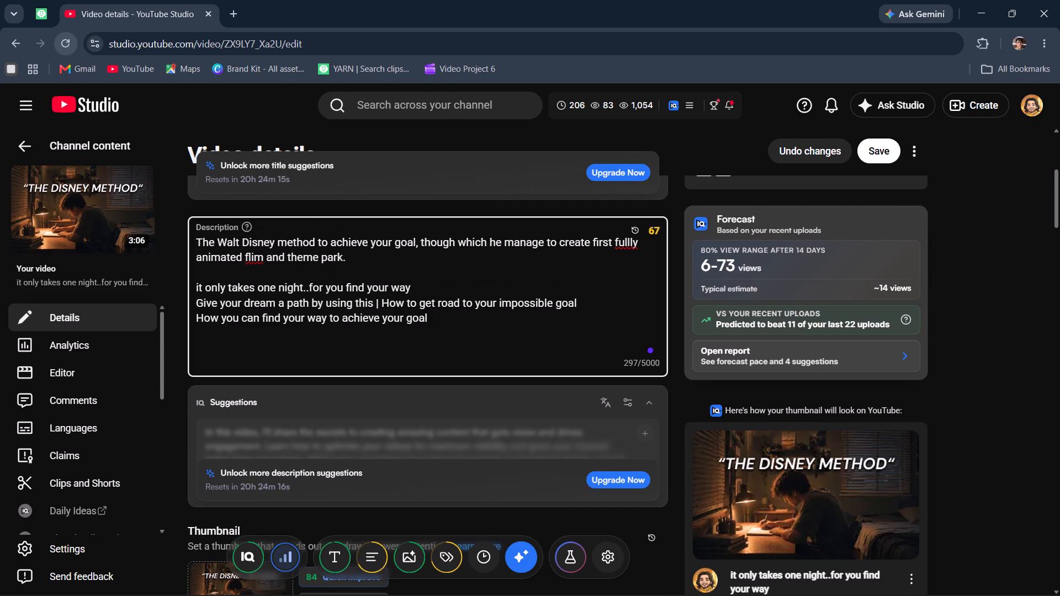
click(196, 283)
text(-)
key(space)
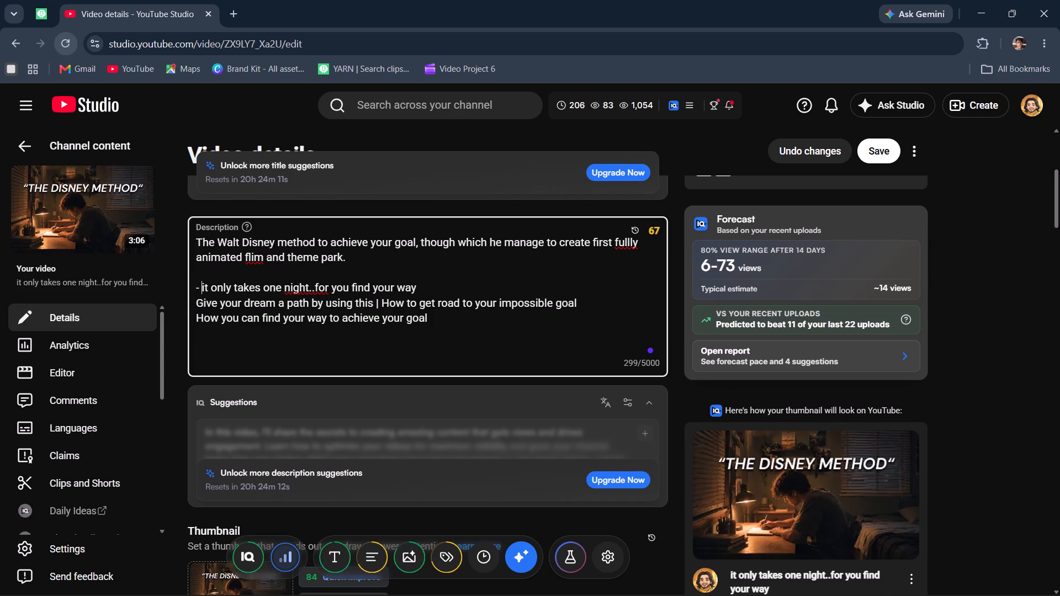
click(197, 305)
text(-)
key(space)
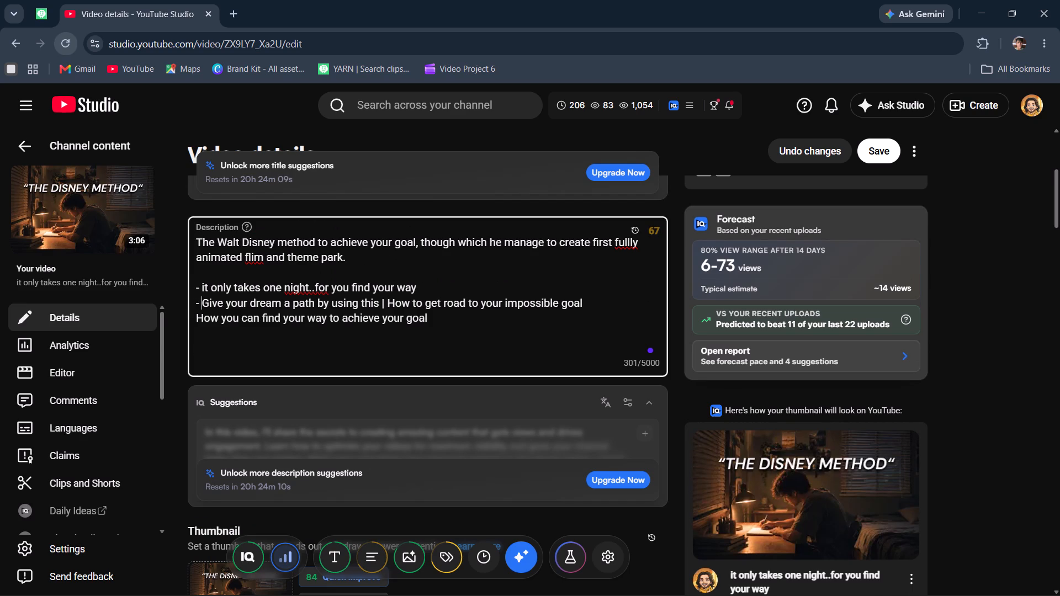
click(197, 313)
text(=)
key(space)
key(BackSpace)
key(BackSpace)
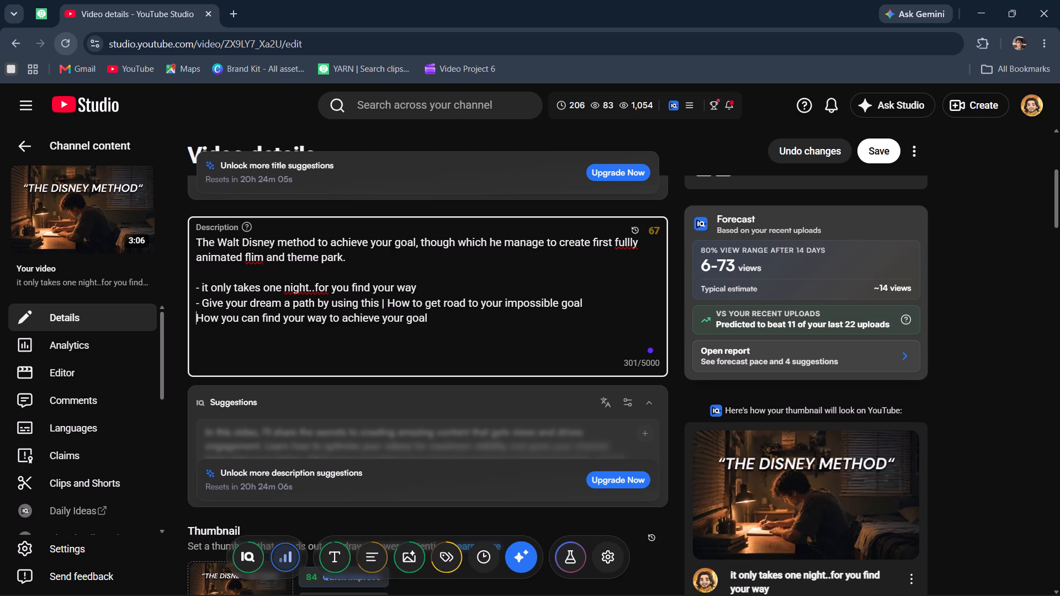
text(-)
key(space)
Remove the "|" separator in the second bullet and put "How to get road to your impossible goal" on its own "- " line.
scroll(198, 313, up, 1)
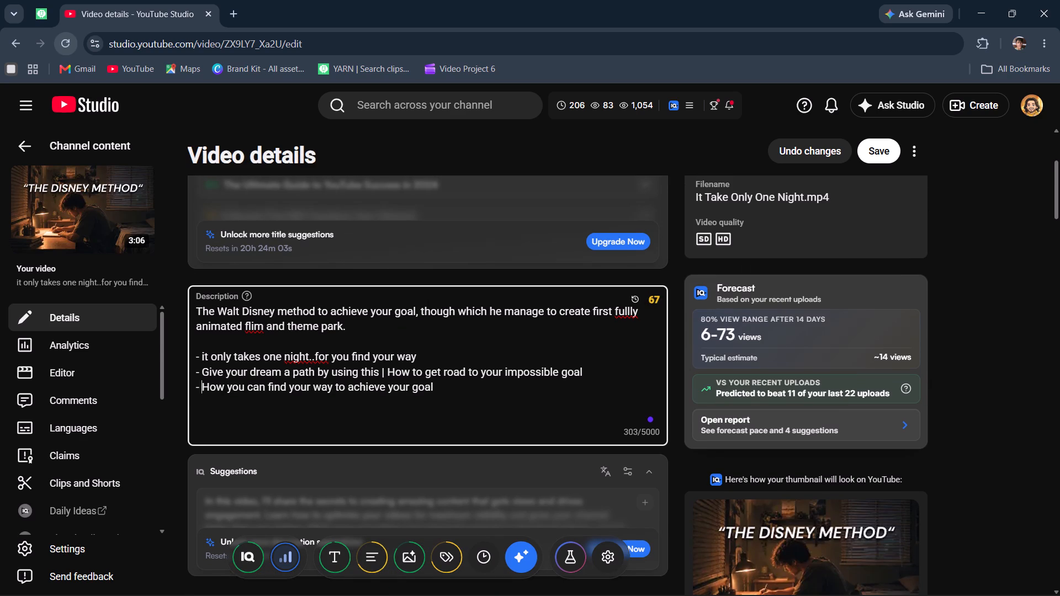
click(391, 370)
key(BackSpace)
key(BackSpace)
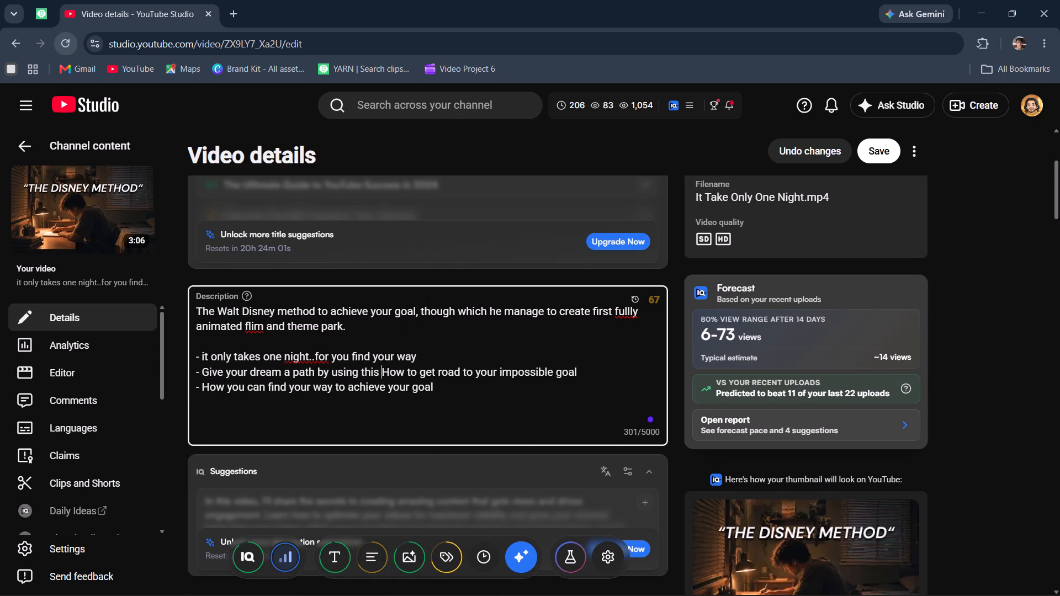
key(BackSpace)
key(Return)
text(-)
key(space)
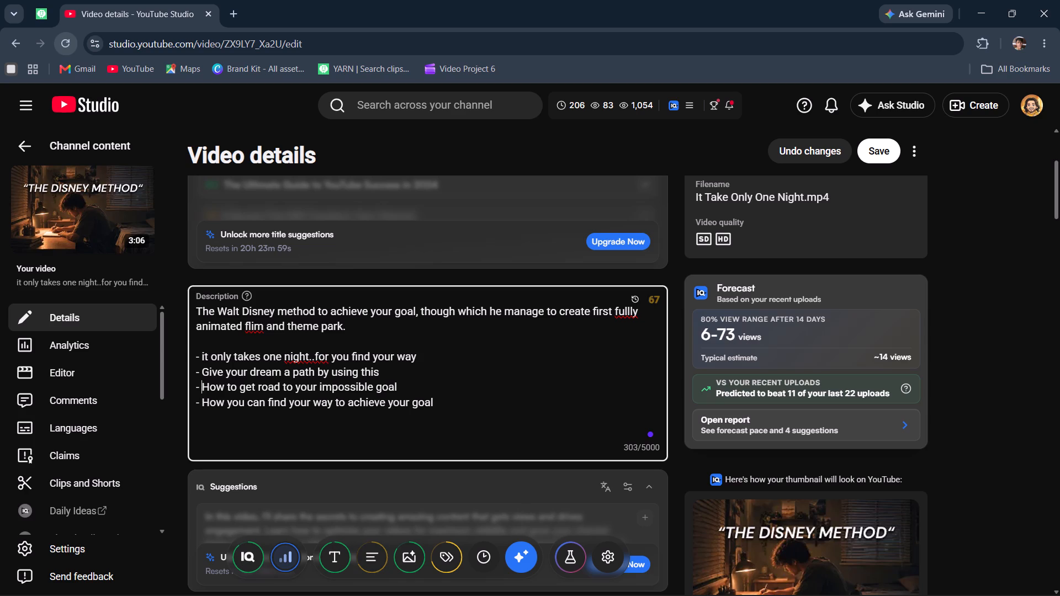
Review the edited description and save the video details.
scroll(544, 349, down, 3)
scroll(539, 350, up, 3)
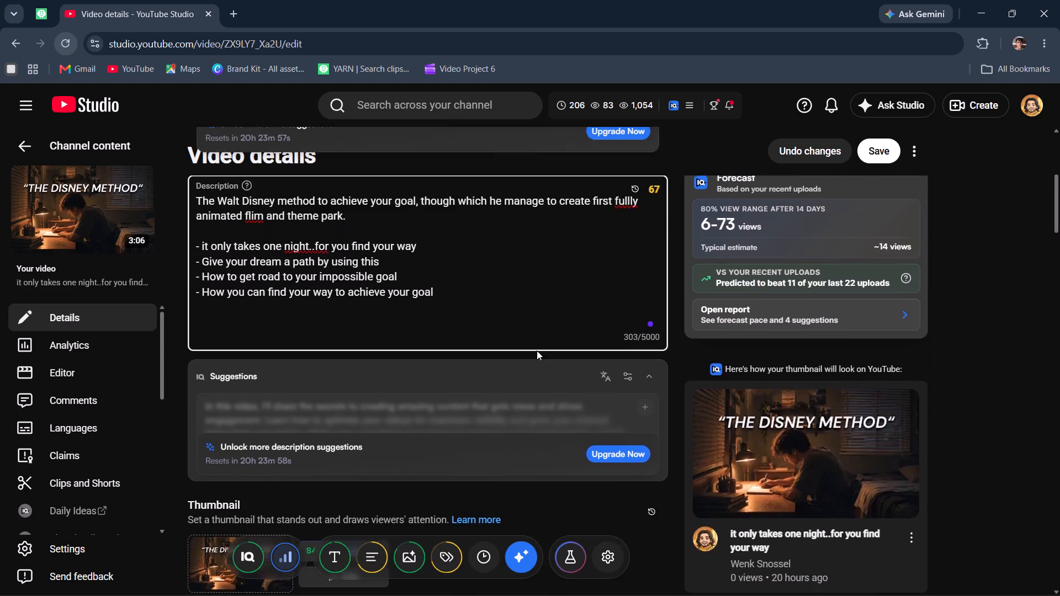
scroll(535, 350, down, 6)
scroll(534, 350, up, 4)
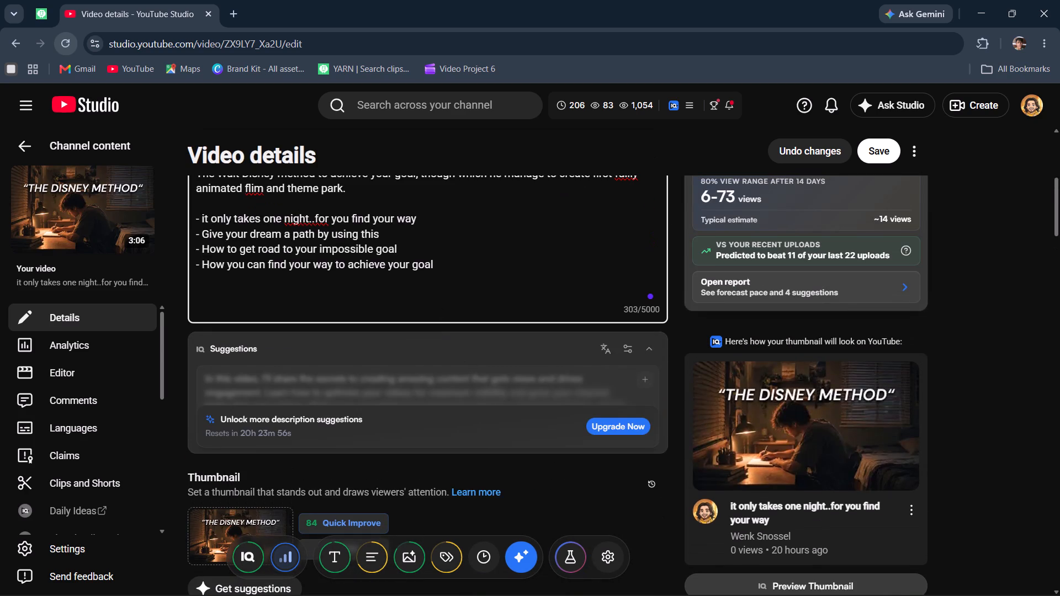
scroll(436, 279, up, 4)
scroll(487, 385, down, 3)
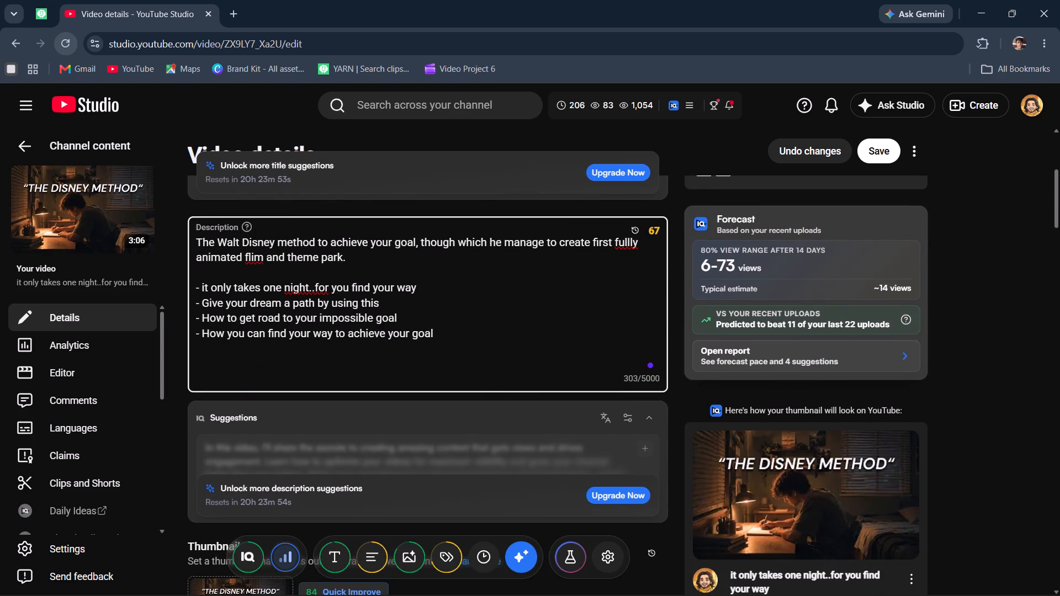
click(469, 328)
click(879, 149)
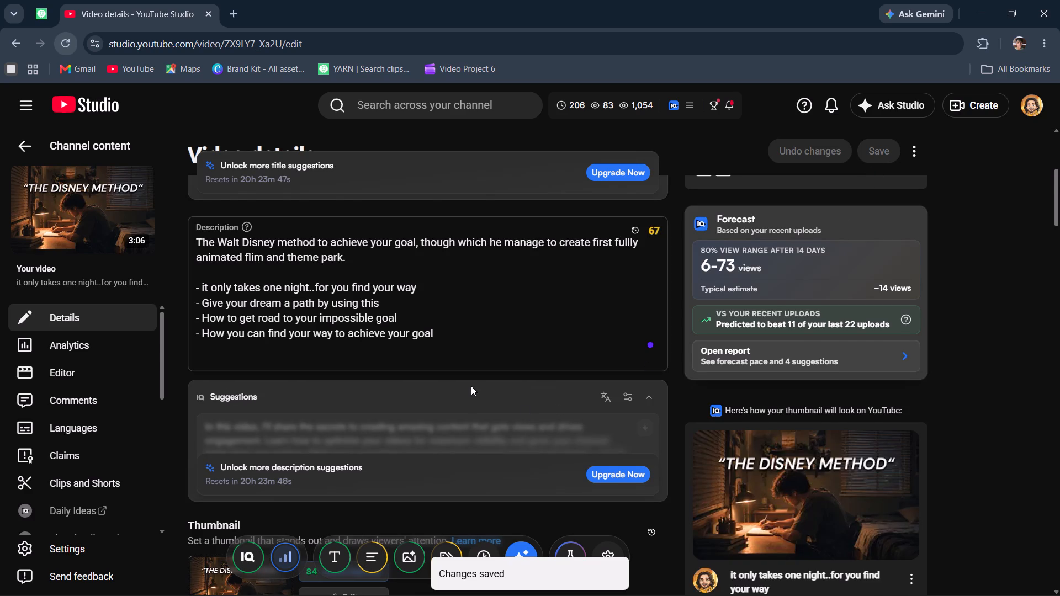
Run vidIQ's automatic optimization on the video, dismiss the upgrade offer, and save the video details.
scroll(471, 386, down, 2)
click(525, 543)
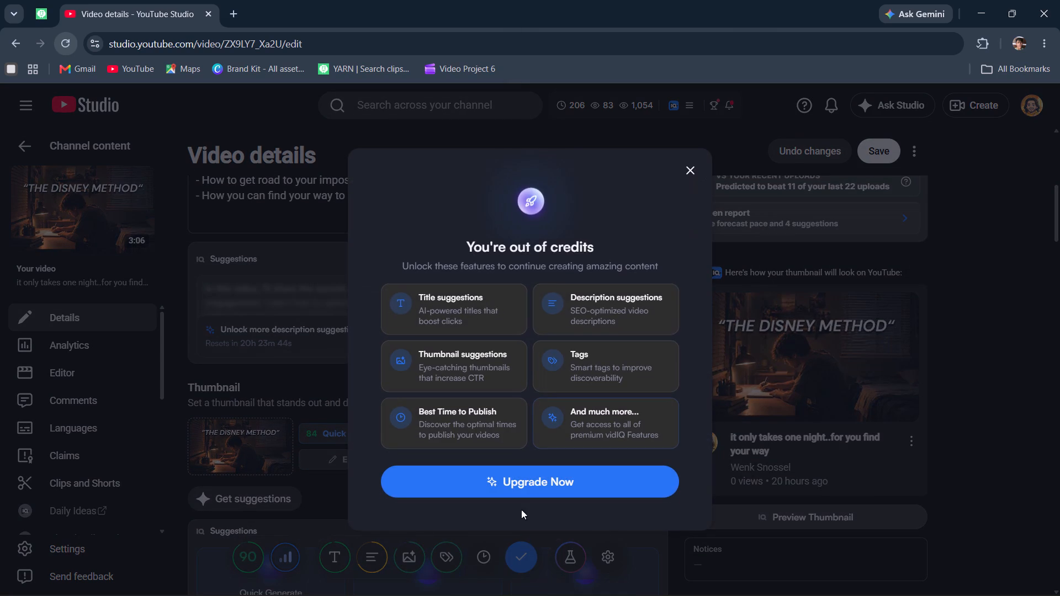
click(692, 161)
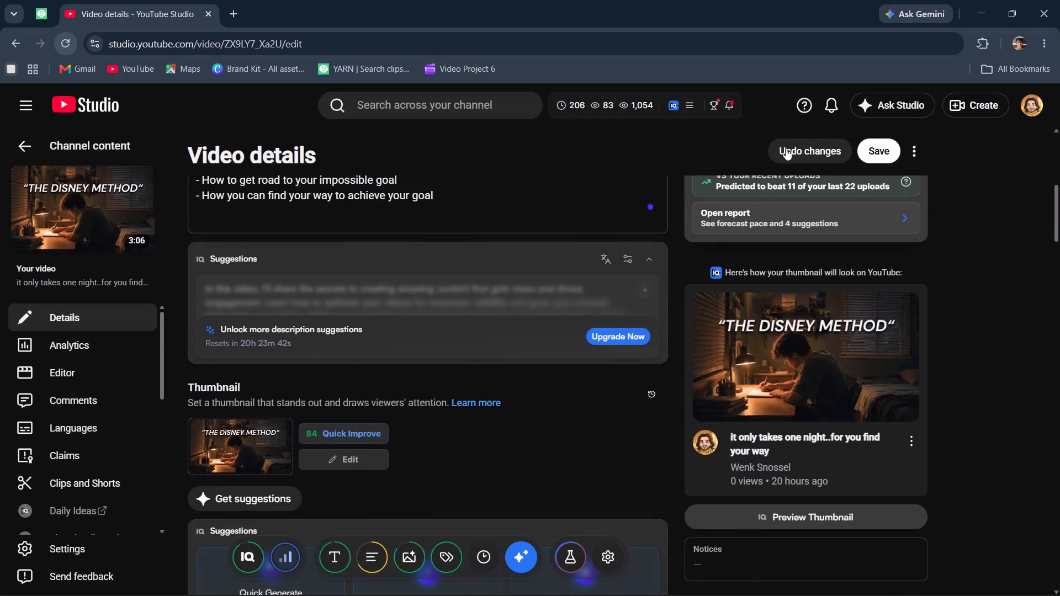
scroll(486, 435, up, 5)
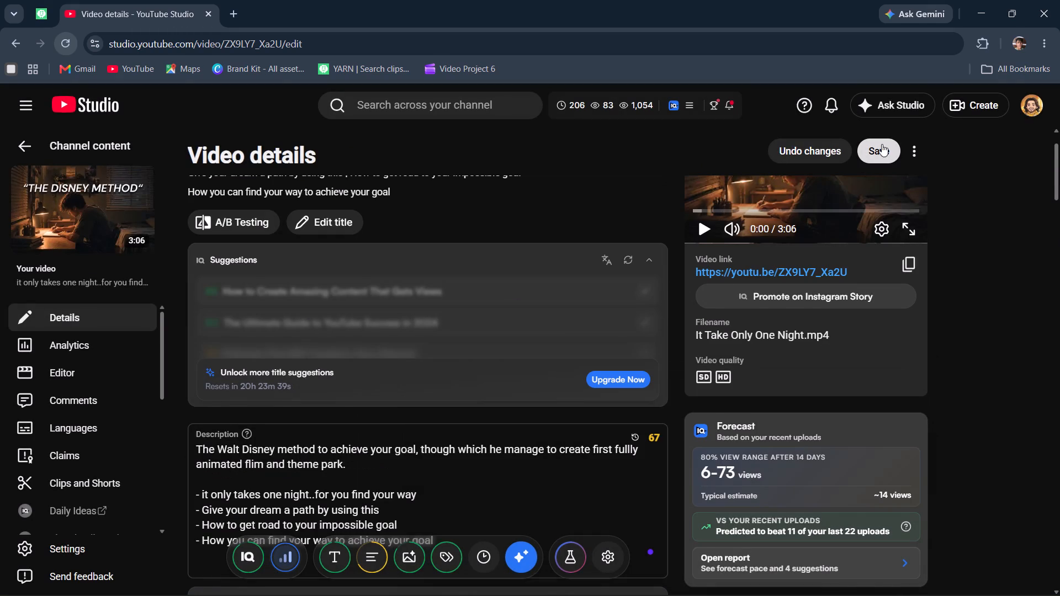
click(882, 147)
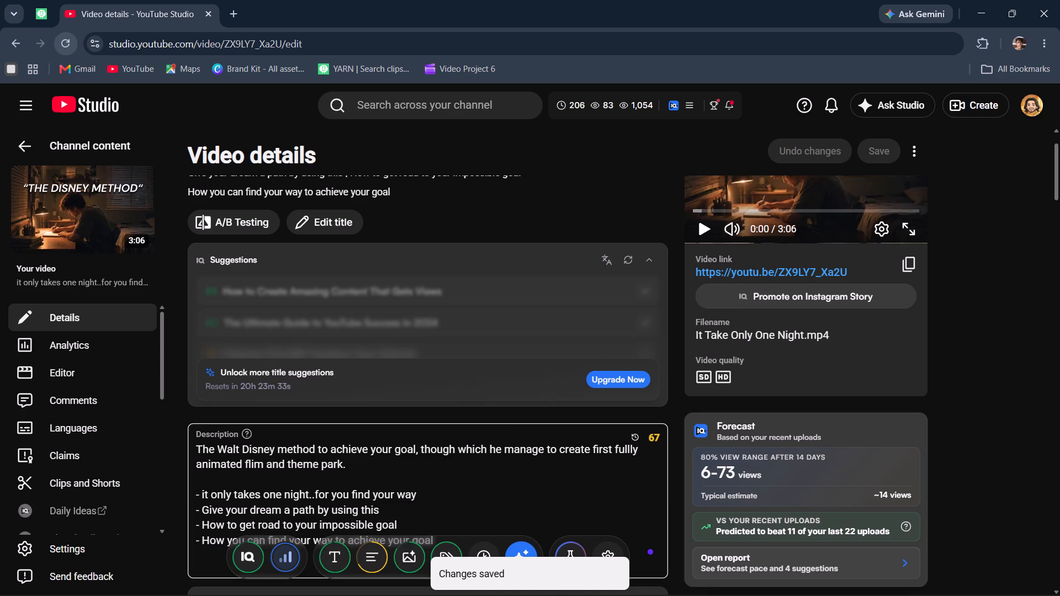
Check the eligibility explanation of the title A/B test, and return to the channel content page.
scroll(511, 449, up, 4)
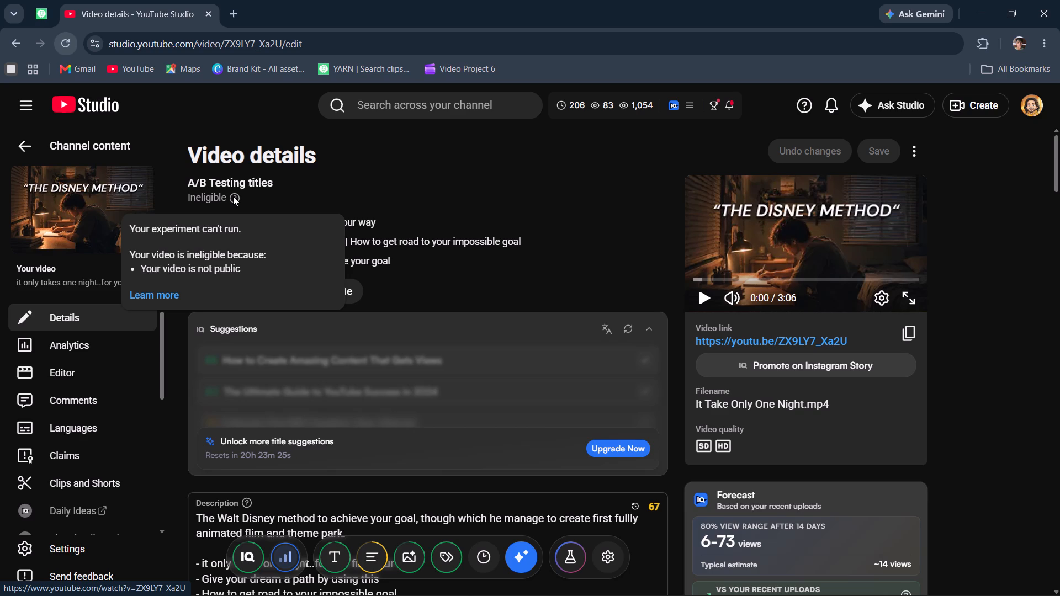
click(28, 145)
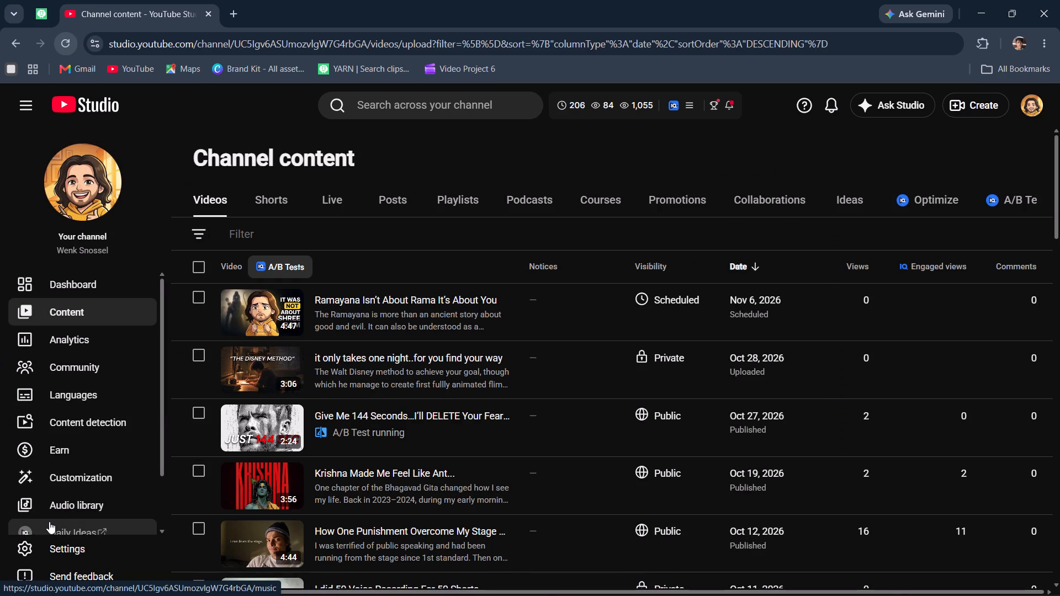
Open vidIQ's Daily Ideas page and close the browser tab showing the channel content.
click(54, 530)
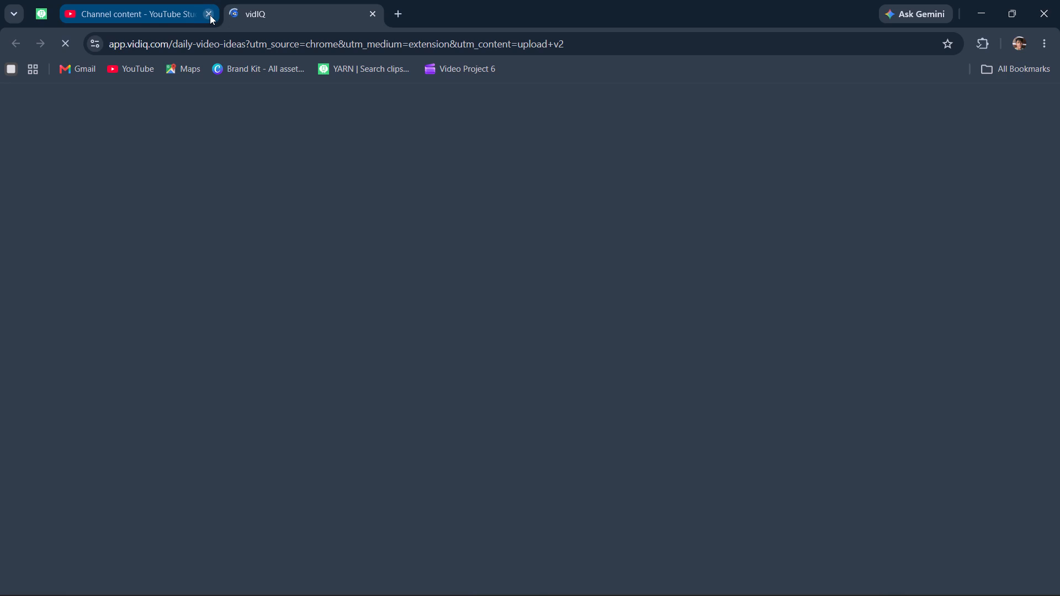
click(210, 15)
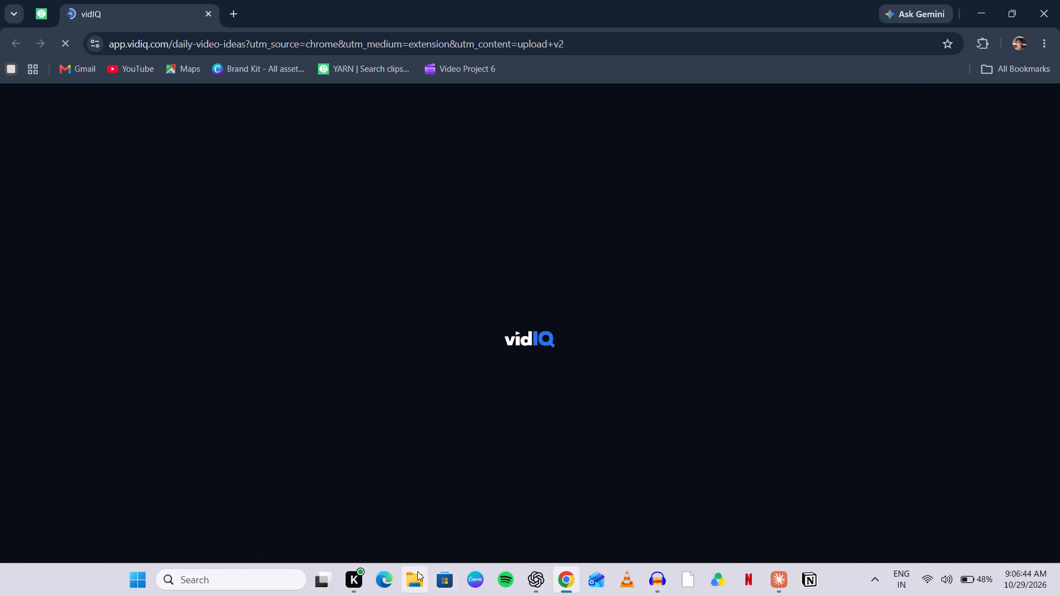